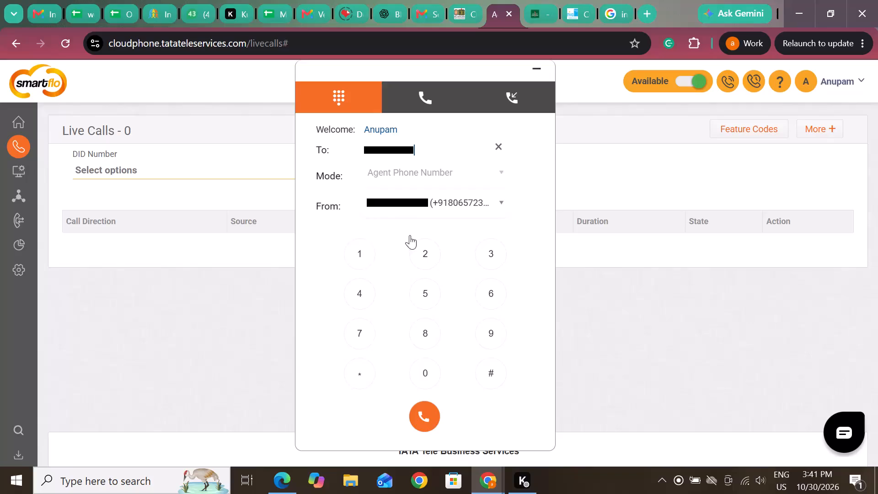
Switch to the Insurance Samadhan complaint list and review the details of the record currently shown.
click(159, 21)
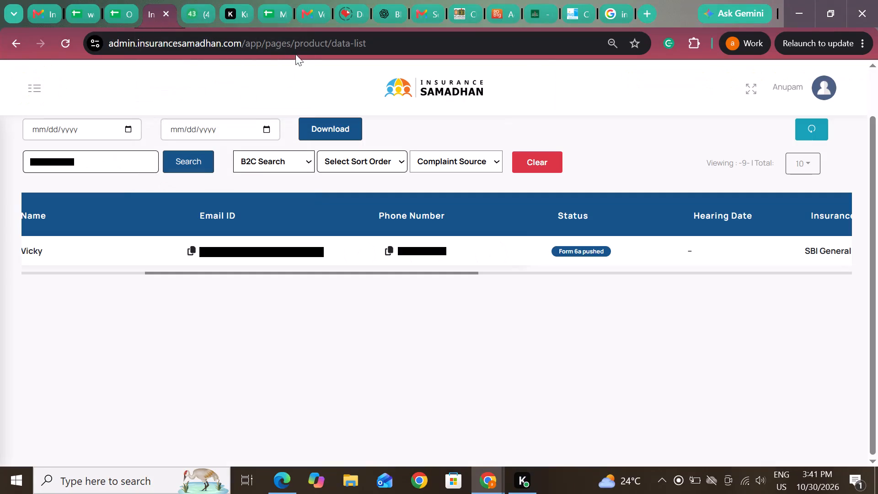
scroll(281, 242, right, 4)
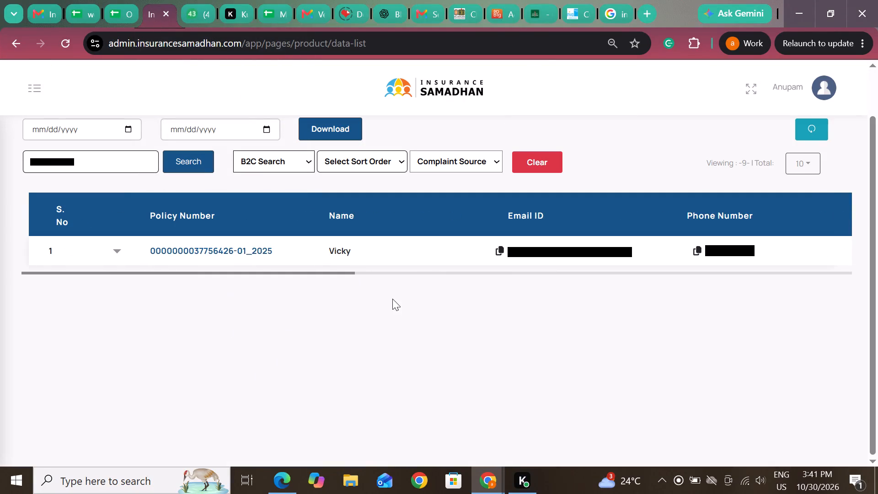
scroll(380, 241, left, 3)
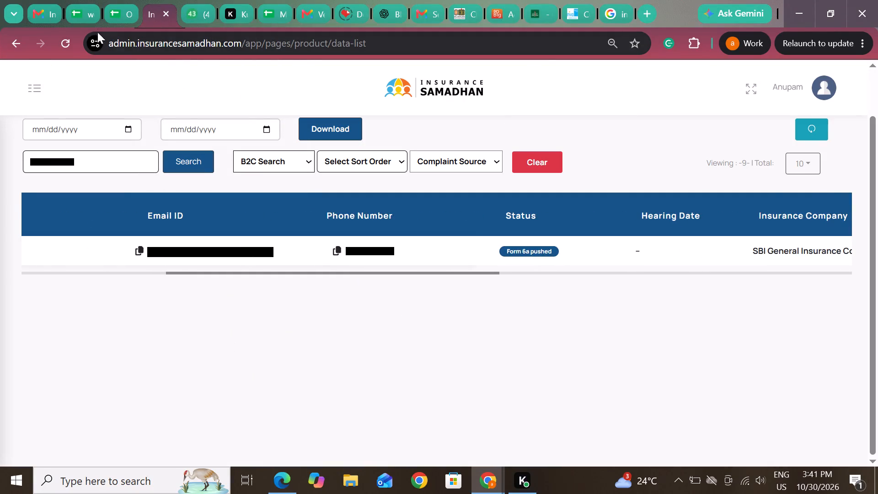
In the "6A pushed september" sheet of the ombudsman worksheet, copy the customer phone number from cell J544.
click(91, 21)
click(162, 343)
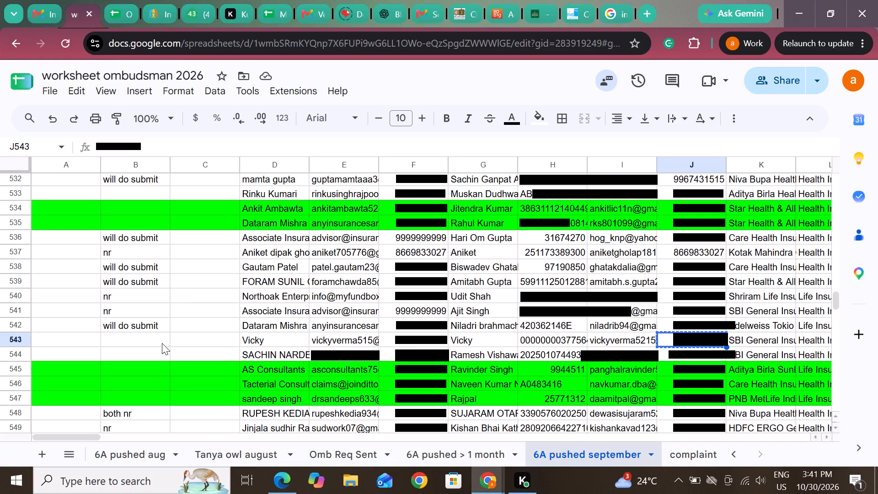
double_click(139, 347)
click(137, 333)
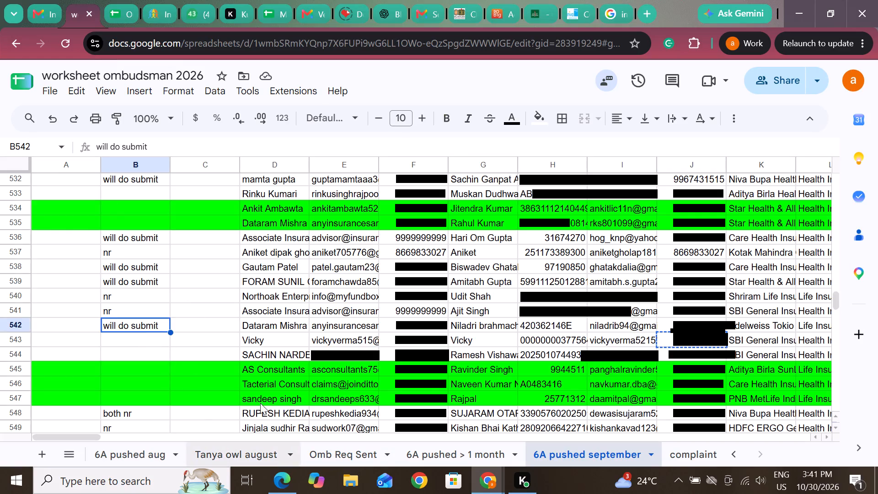
click(252, 354)
click(448, 350)
click(588, 342)
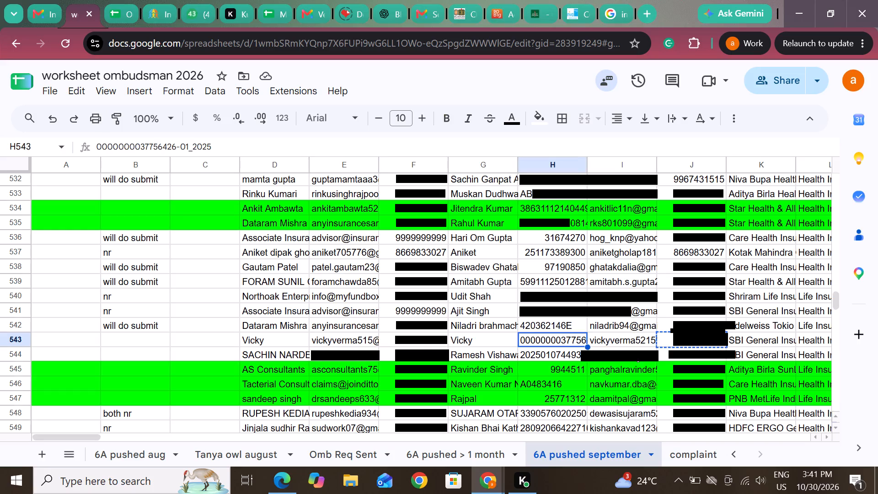
click(634, 352)
click(690, 357)
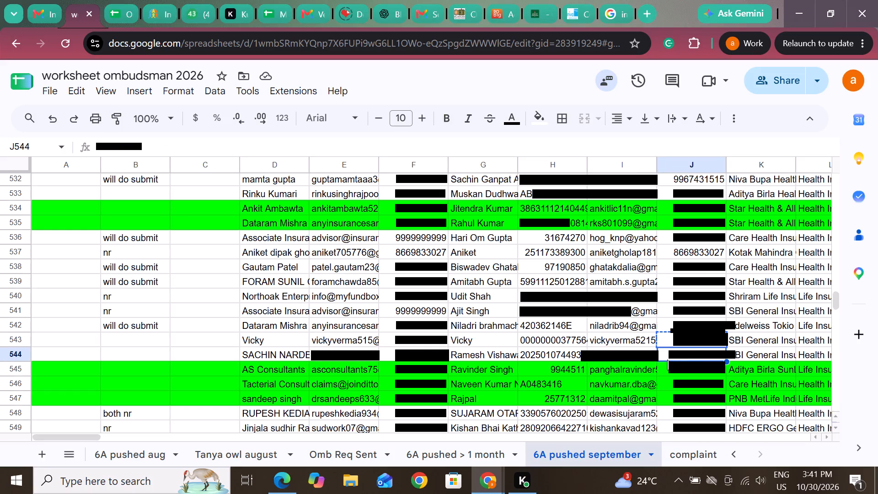
click(484, 354)
click(606, 351)
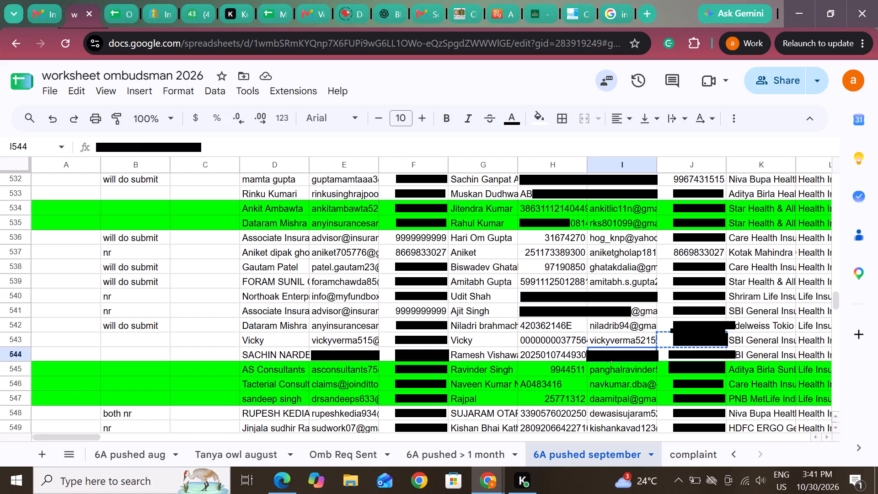
click(652, 353)
click(669, 353)
key(ctrl+c)
key(ctrl+c)
key(ctrl+c)
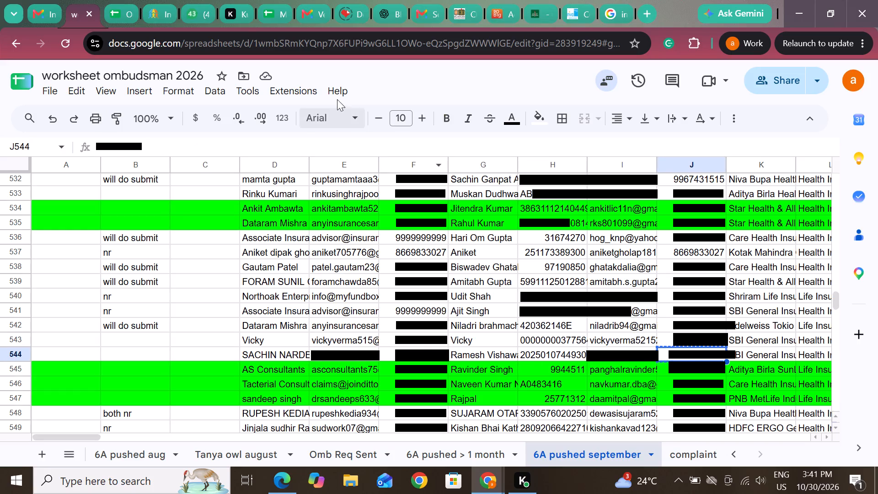
Search the Insurance Samadhan complaint list for the copied phone number, replacing the previous search entry.
click(162, 16)
ctrl+click(111, 173)
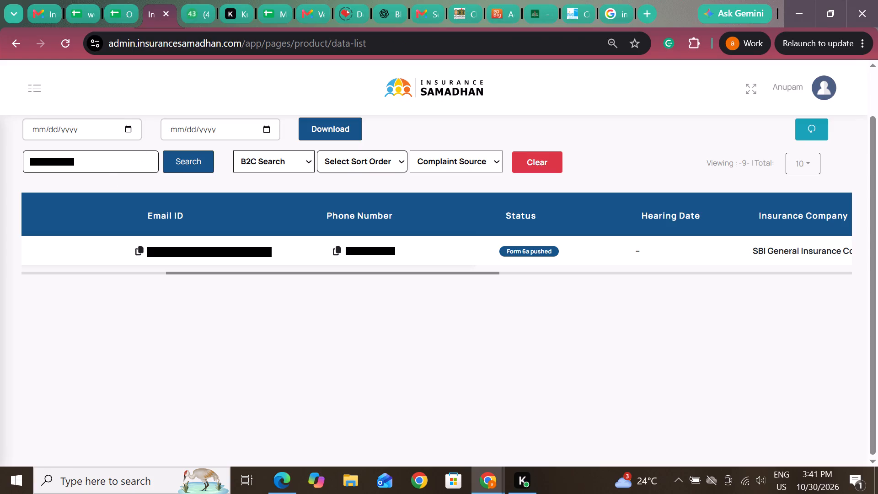
ctrl+double_click(109, 165)
key(ctrl+v)
click(166, 167)
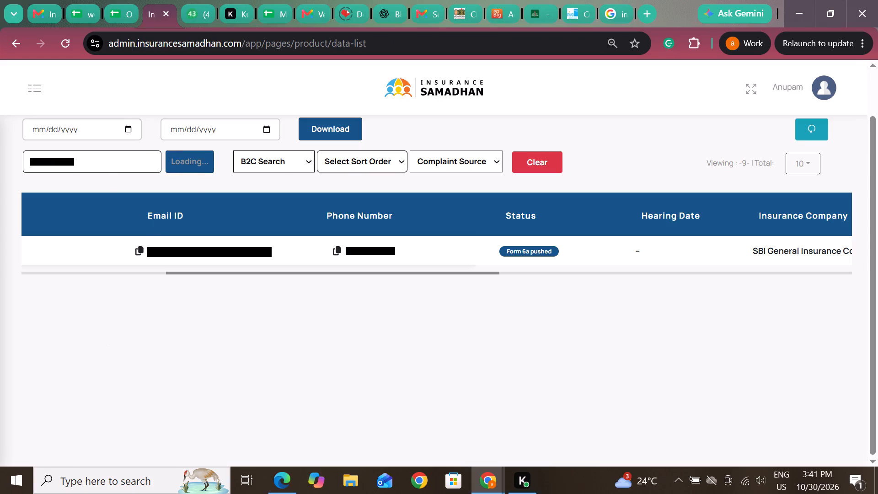
scroll(257, 247, up, 1)
scroll(257, 247, left, 1)
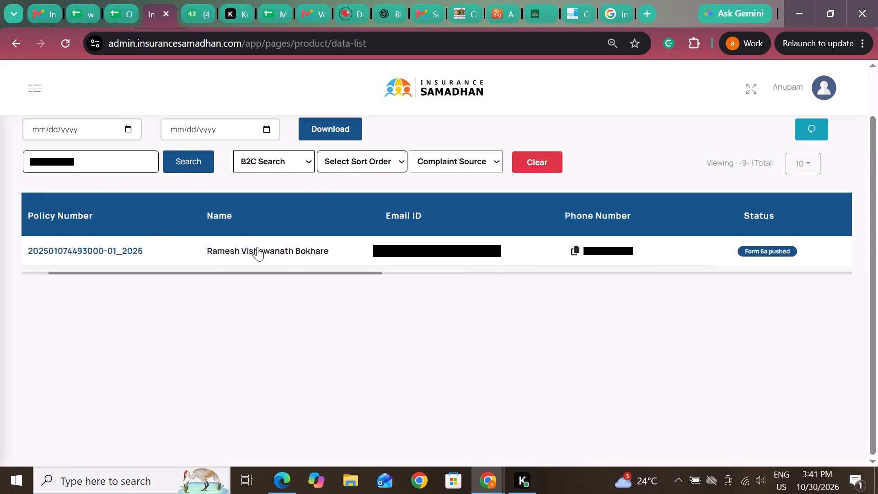
Copy the phone number from the found complaint record.
scroll(257, 247, left, 2)
click(332, 252)
click(338, 252)
scroll(338, 252, left, 1)
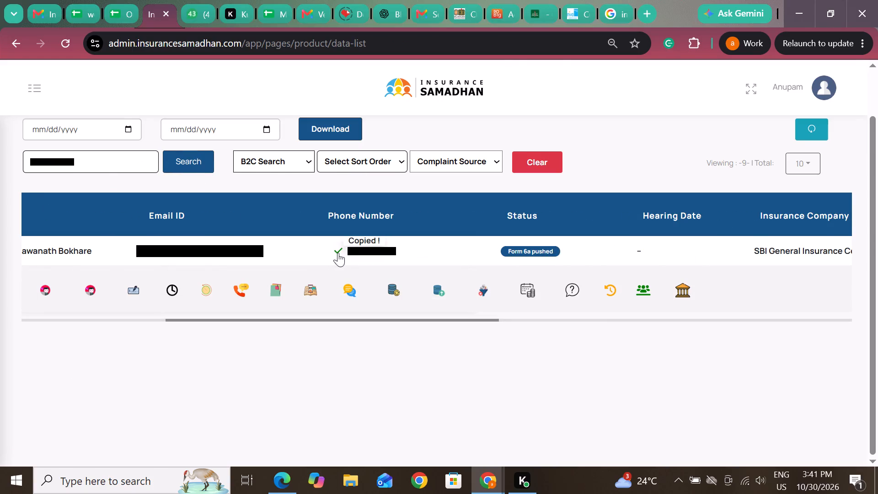
scroll(338, 252, left, 1)
In the Smartflo dialer, replace the number to call with the copied phone number and place the call.
click(508, 27)
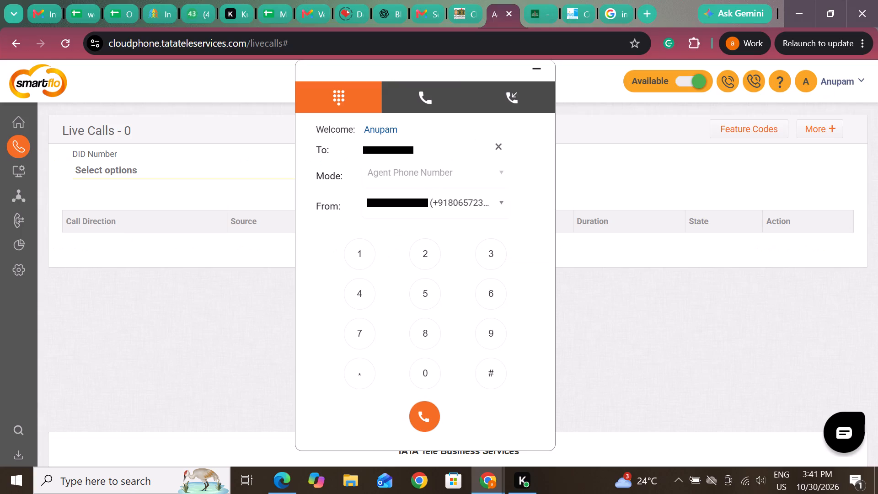
ctrl+double_click(415, 154)
key(ctrl+v)
click(418, 402)
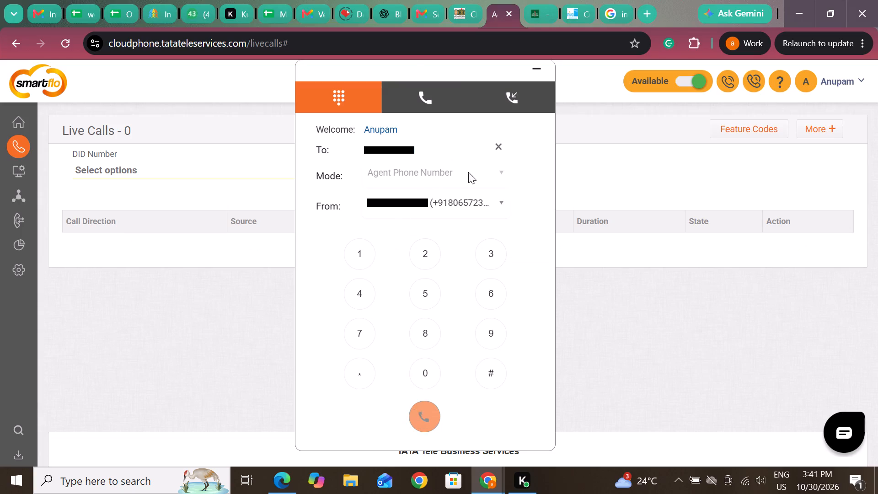
scroll(305, 0, up, 6)
Return to the Insurance Samadhan complaint list and open the complaint details of the customer being called.
click(155, 24)
scroll(202, 242, right, 1)
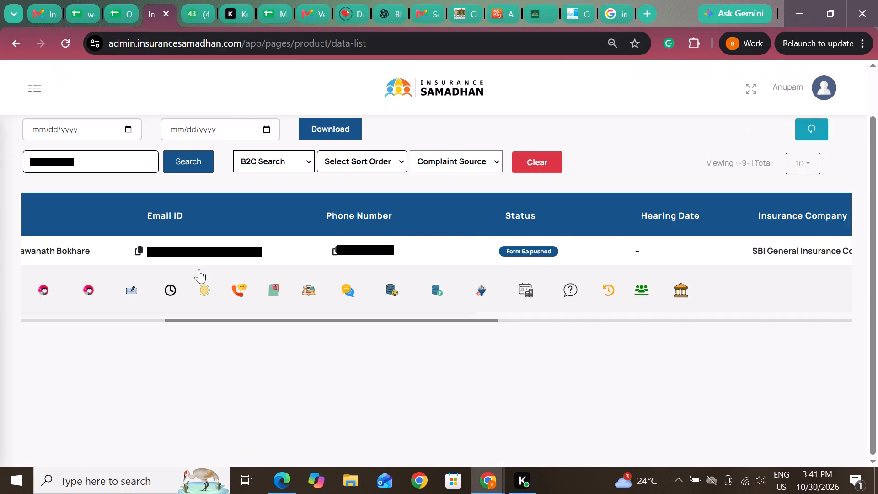
scroll(199, 269, right, 3)
click(127, 252)
scroll(194, 251, left, 2)
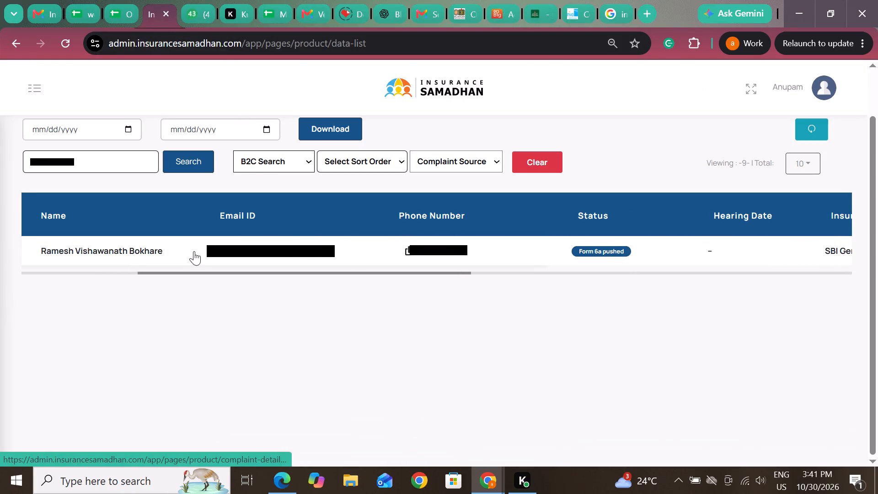
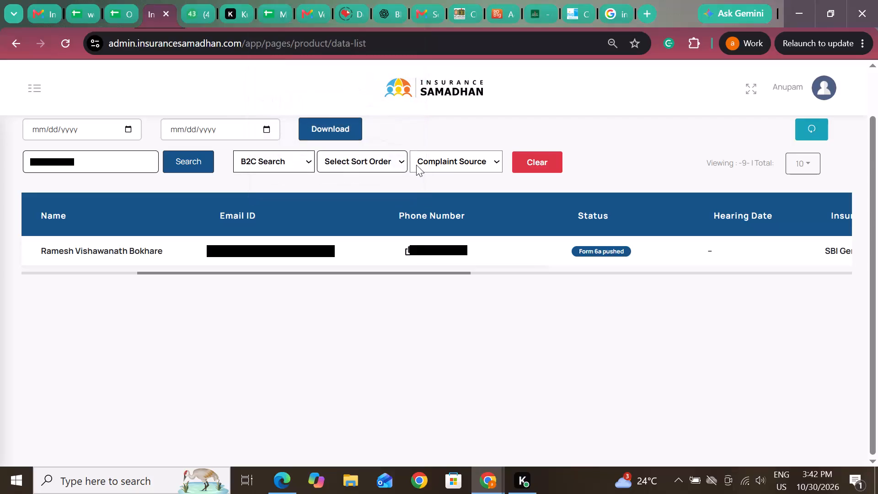
Add the comment "nr" to the communication log of the found Form 6a pushed complaint and save it.
click(380, 250)
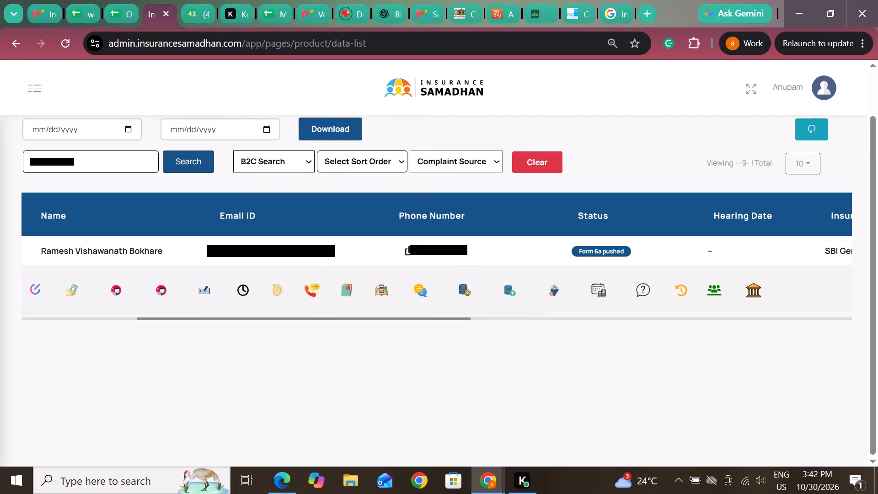
click(421, 295)
scroll(482, 387, down, 11)
click(525, 435)
click(362, 329)
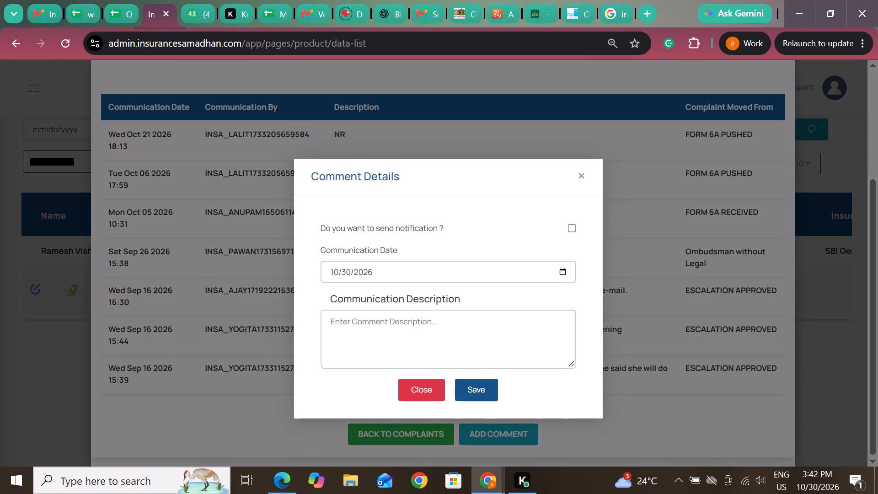
key(n)
key(r)
click(474, 392)
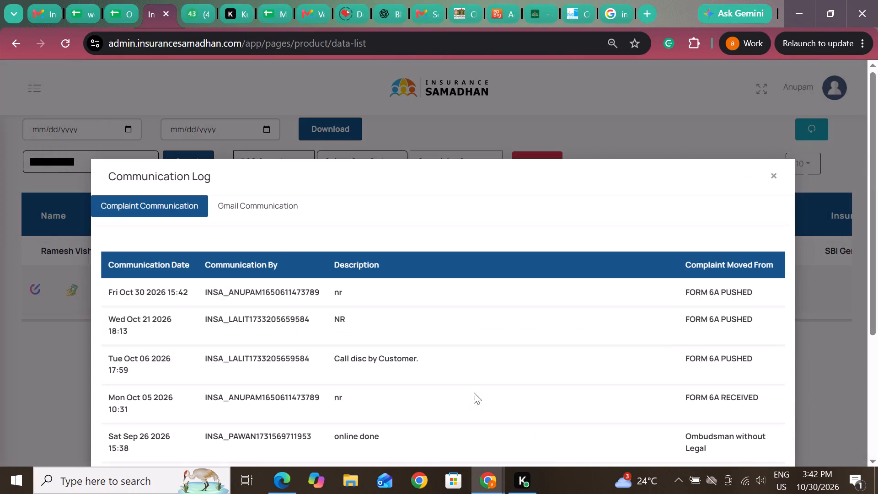
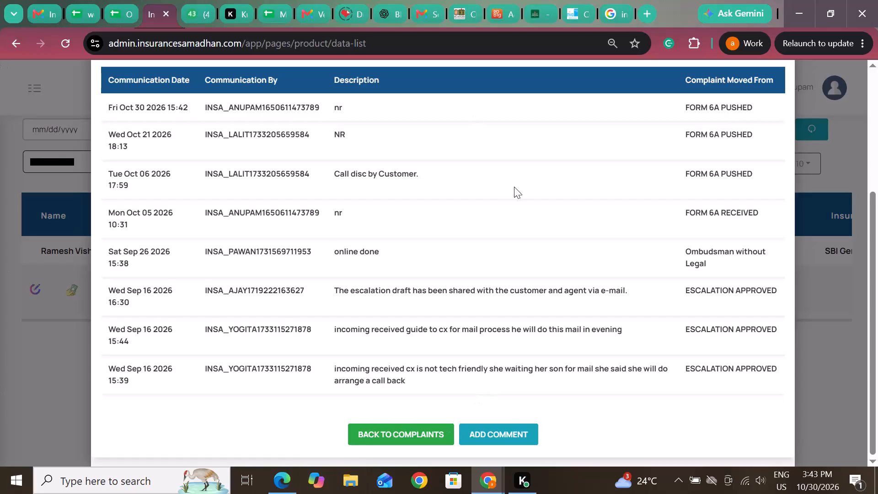
Close the communication log and record "nr" in column B of row 543 in the 6A pushed september sheet.
scroll(404, 254, up, 6)
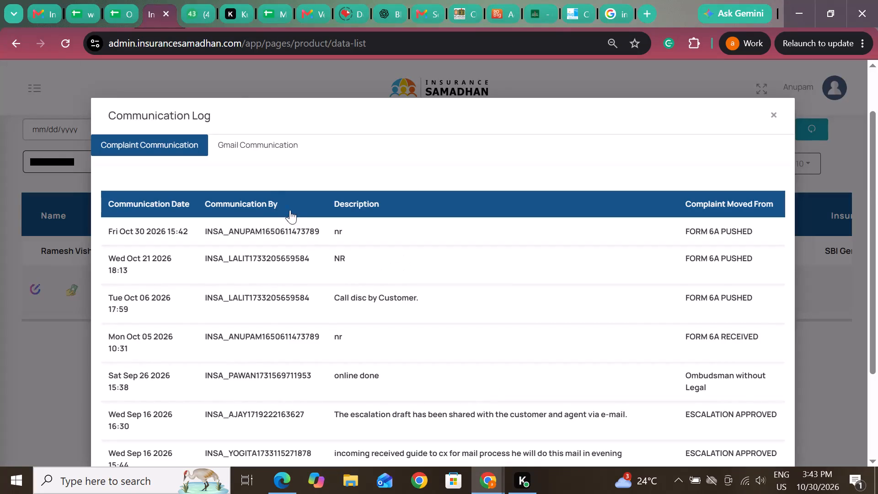
click(234, 89)
click(85, 10)
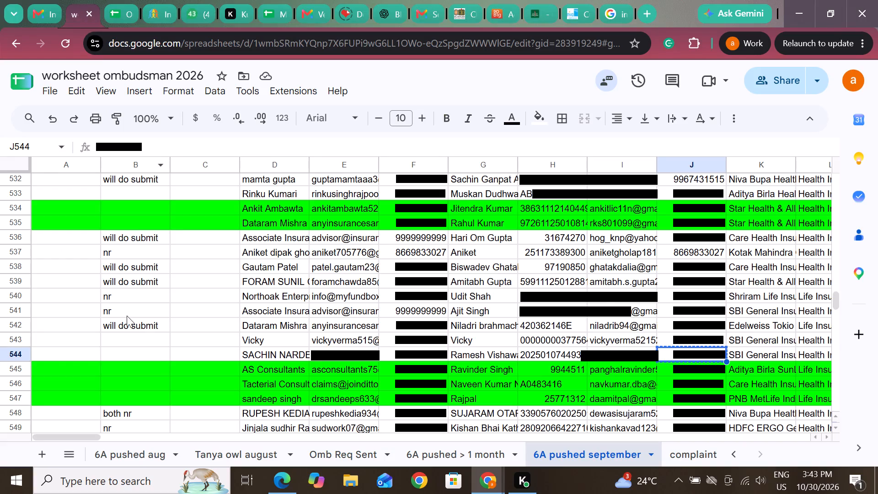
click(127, 332)
click(125, 335)
key(n)
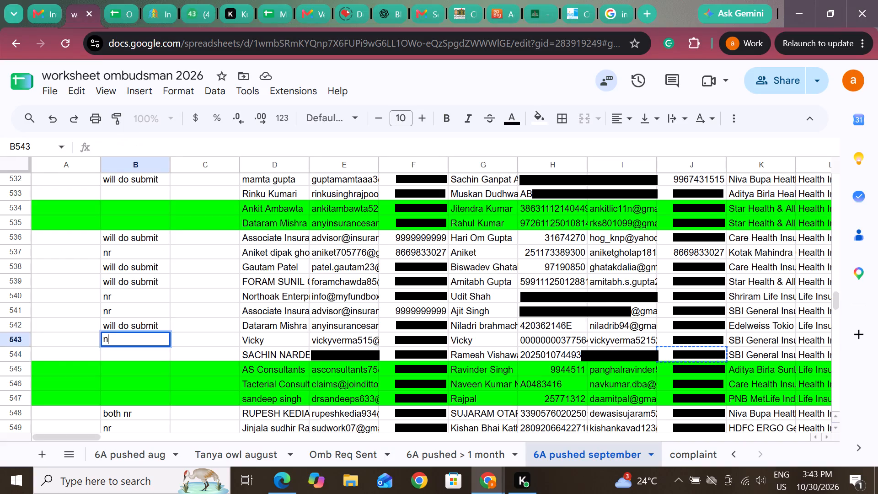
key(r)
Copy the phone number from column J of row 544 and search Insurance Samadhan for that customer's complaint.
click(161, 359)
click(285, 359)
click(538, 355)
click(641, 347)
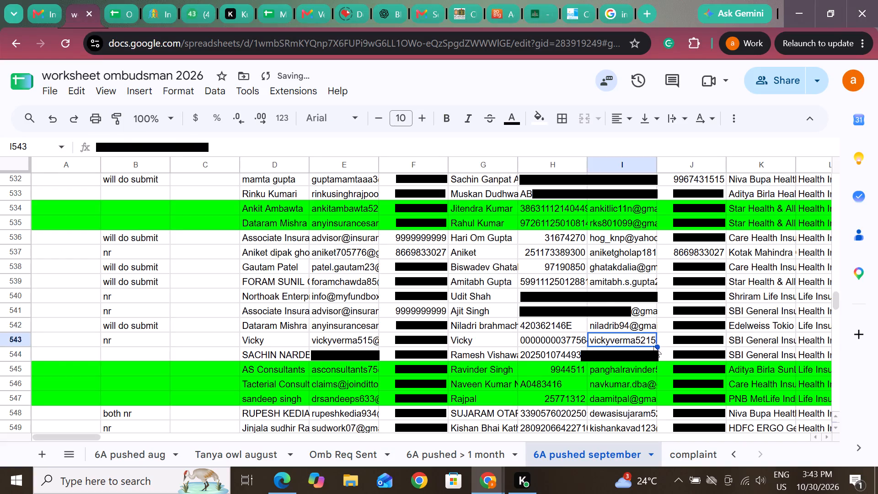
click(680, 349)
key(ctrl+c)
key(ctrl+c)
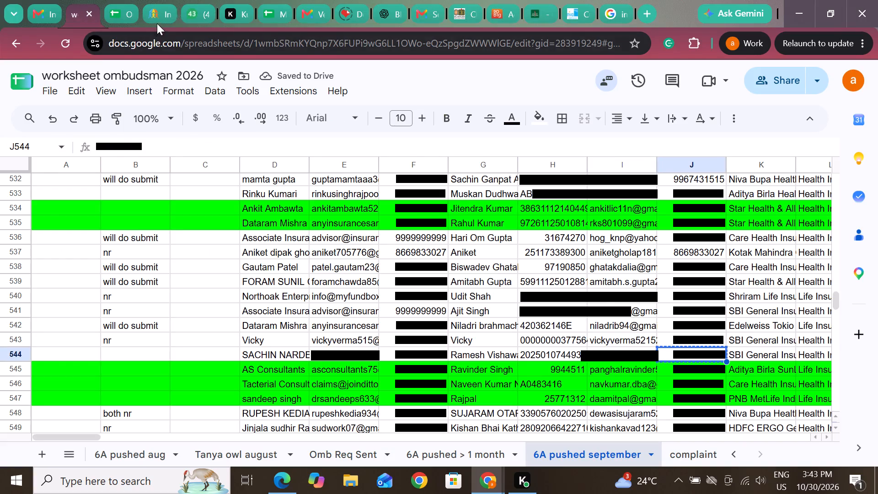
click(157, 23)
ctrl+double_click(128, 157)
key(ctrl+v)
ctrl+click(191, 157)
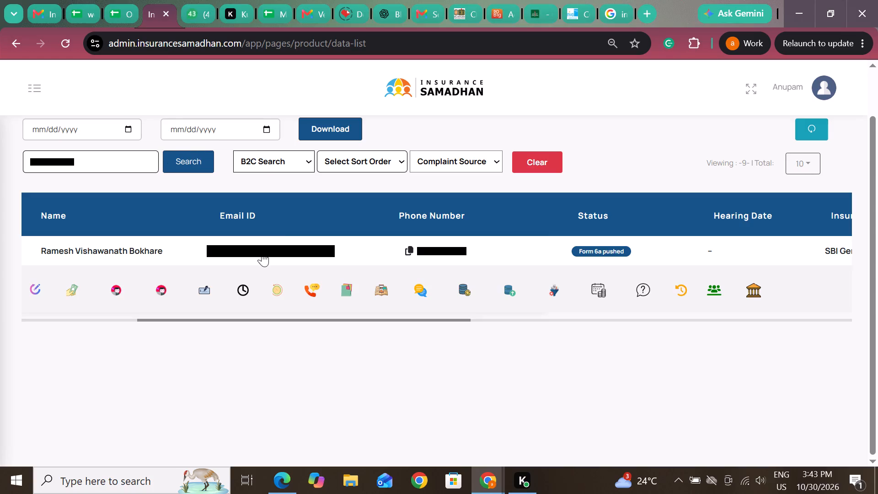
scroll(262, 252, left, 1)
scroll(262, 252, right, 2)
click(170, 164)
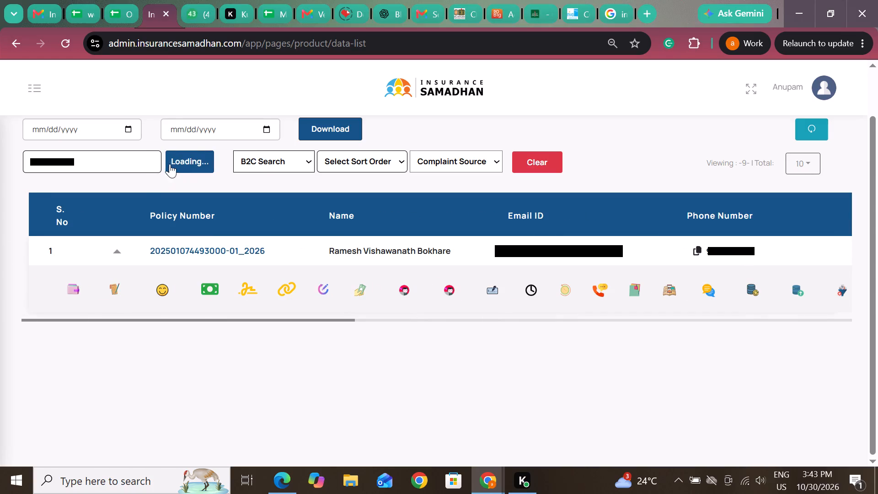
Copy the customer's phone number from the found Form 6a pushed complaint and call it through the Smartflo dialer.
scroll(394, 250, left, 1)
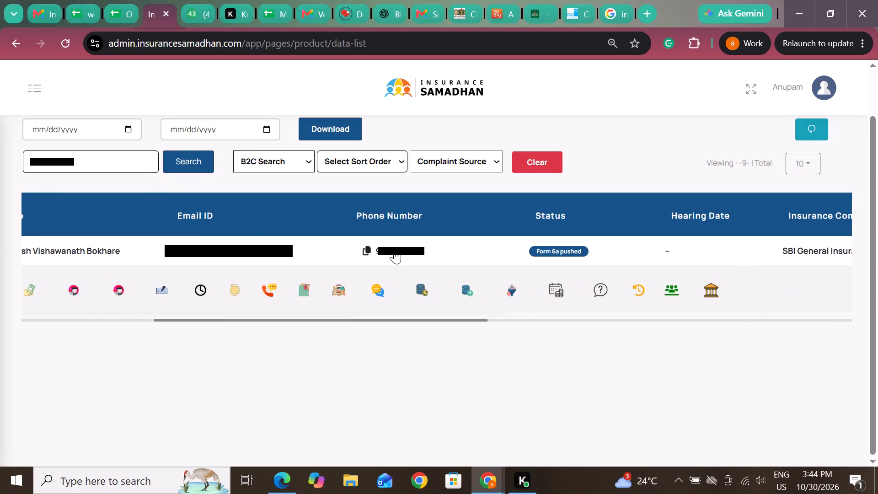
scroll(394, 250, left, 1)
scroll(357, 248, left, 1)
click(364, 252)
scroll(370, 252, left, 1)
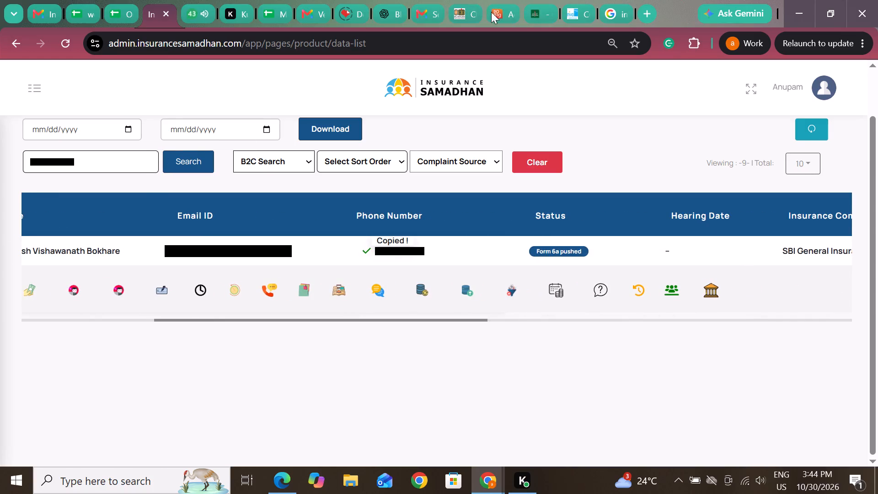
click(495, 19)
ctrl+double_click(409, 150)
key(ctrl+v)
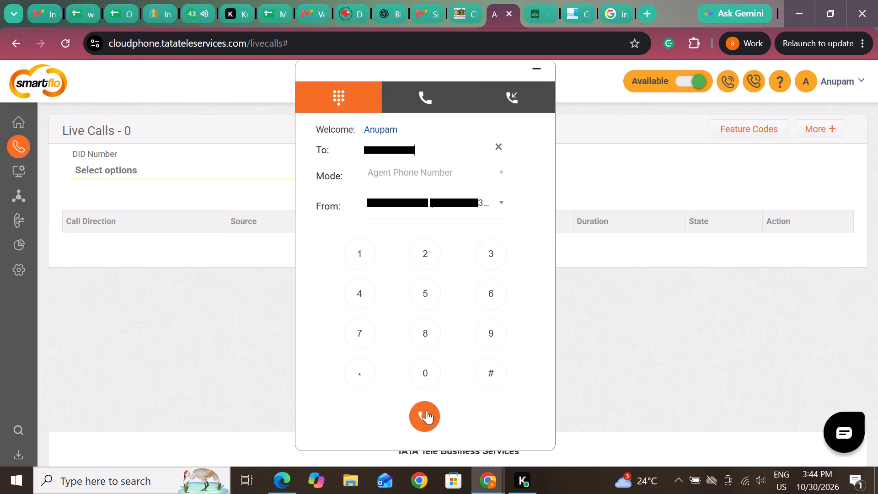
click(424, 435)
click(424, 422)
scroll(640, 265, up, 4)
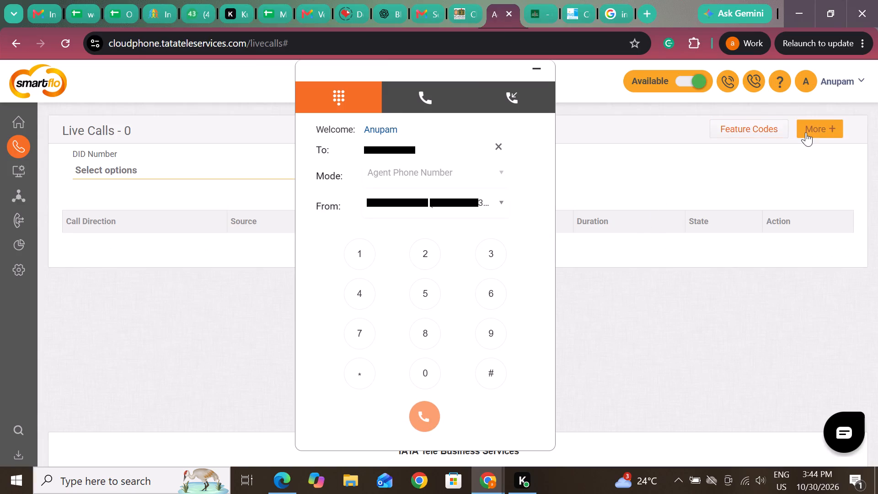
click(806, 132)
click(806, 133)
scroll(472, 109, up, 5)
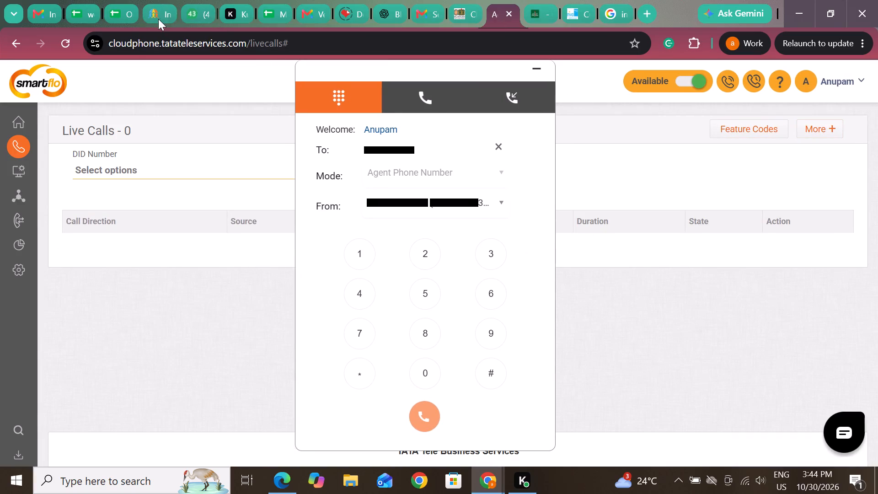
Switch back to the called customer's complaint in Insurance Samadhan.
click(155, 19)
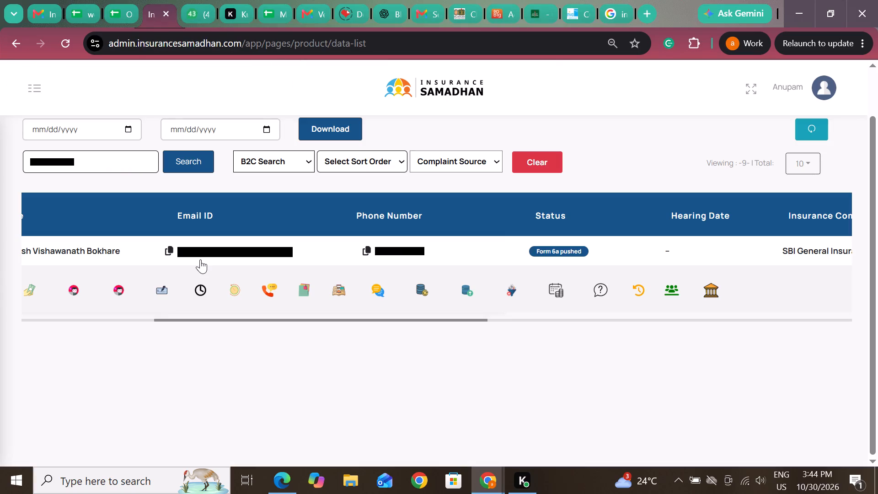
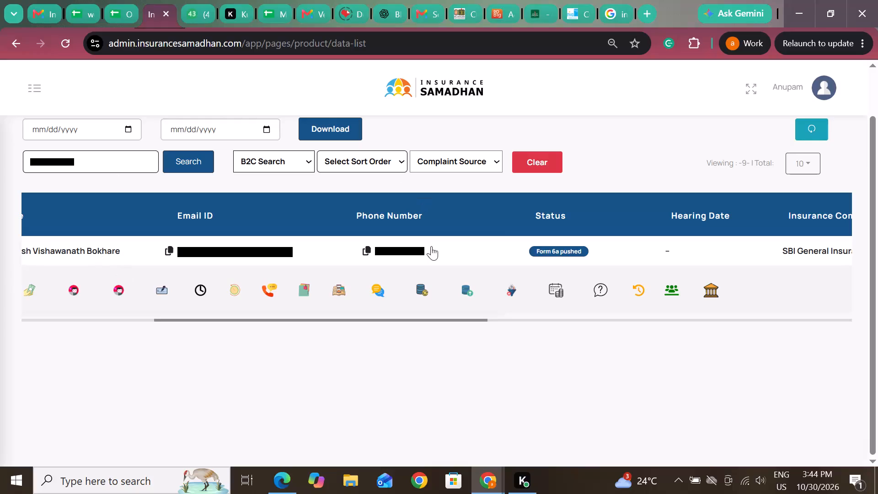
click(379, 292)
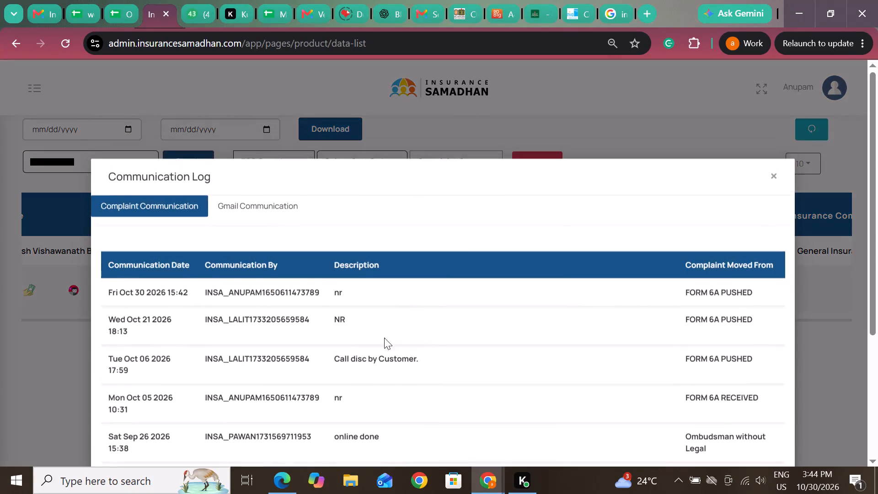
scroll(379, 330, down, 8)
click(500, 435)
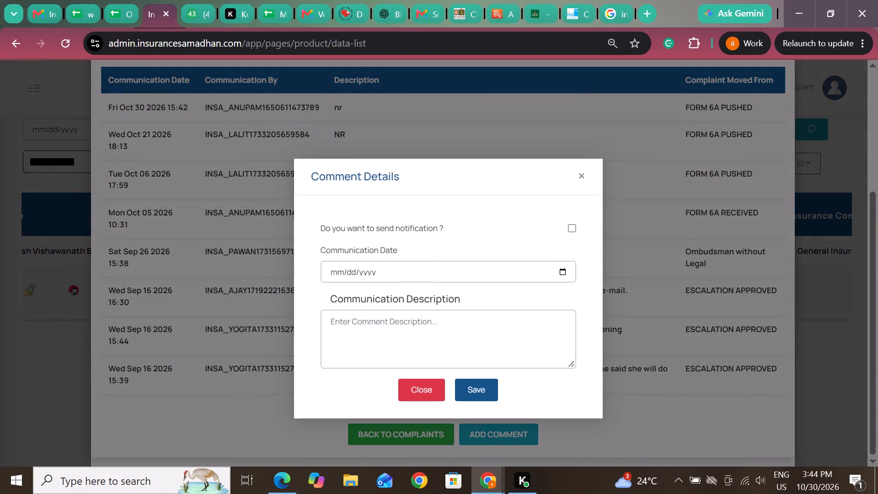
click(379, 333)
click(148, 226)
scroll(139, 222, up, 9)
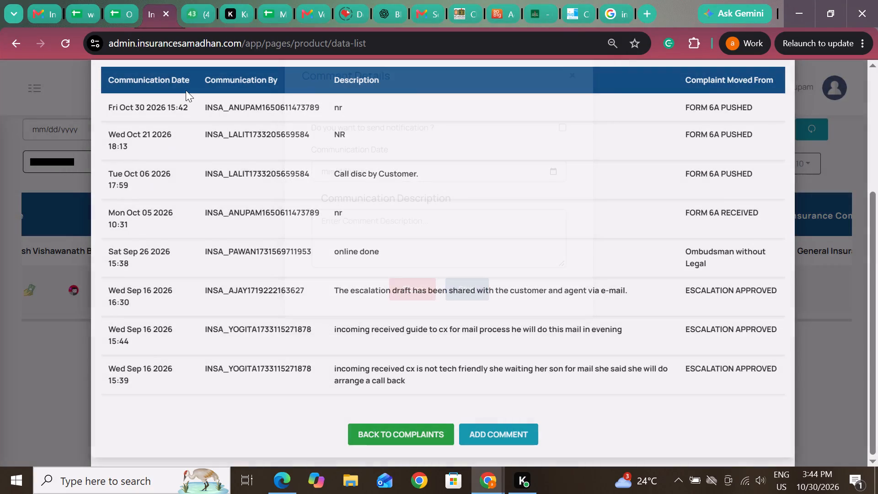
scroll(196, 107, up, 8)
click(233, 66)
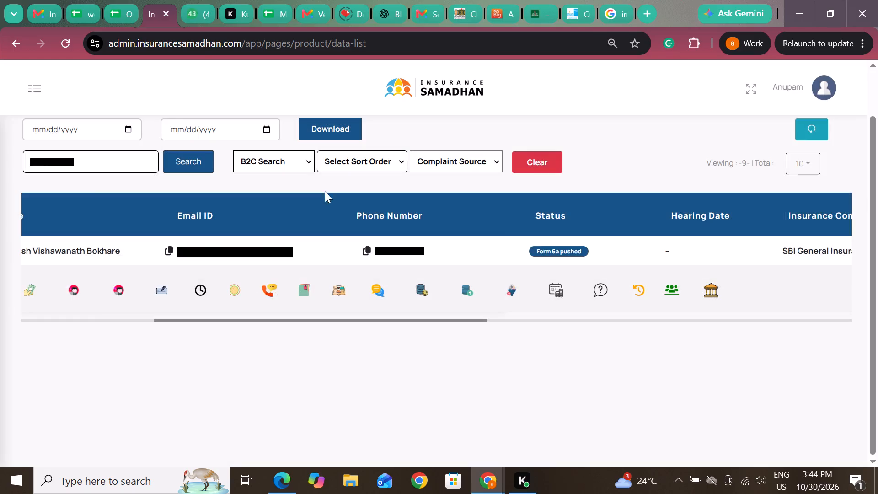
Open the called customer's complaint details and bring up the list of reminder mails that can be generated for it.
scroll(220, 267, right, 5)
click(171, 249)
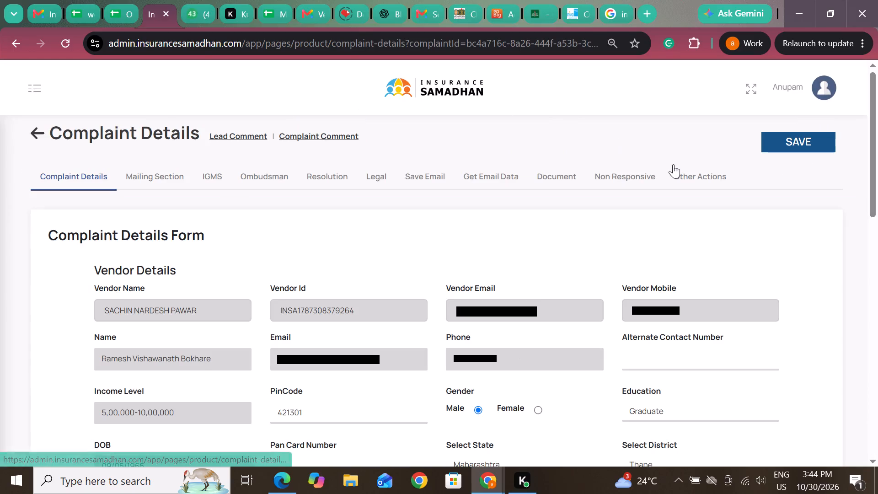
click(673, 166)
scroll(360, 162, down, 6)
click(99, 220)
click(78, 258)
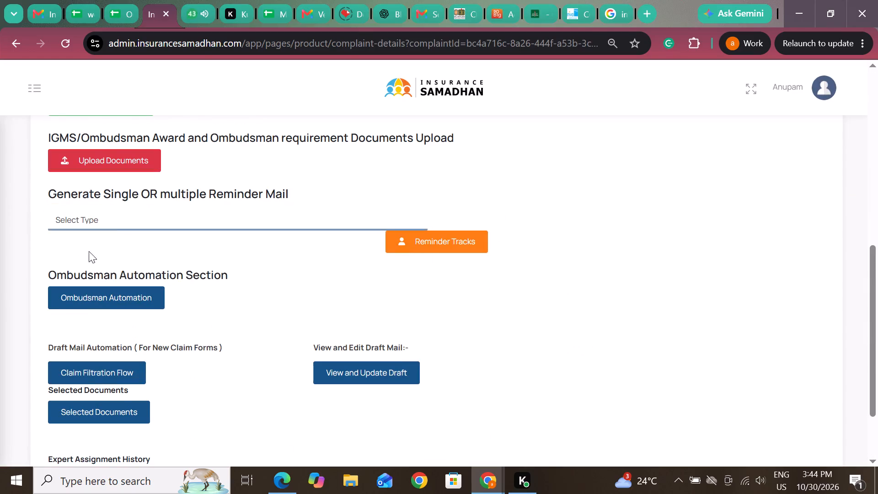
scroll(252, 231, down, 5)
scroll(367, 263, up, 1)
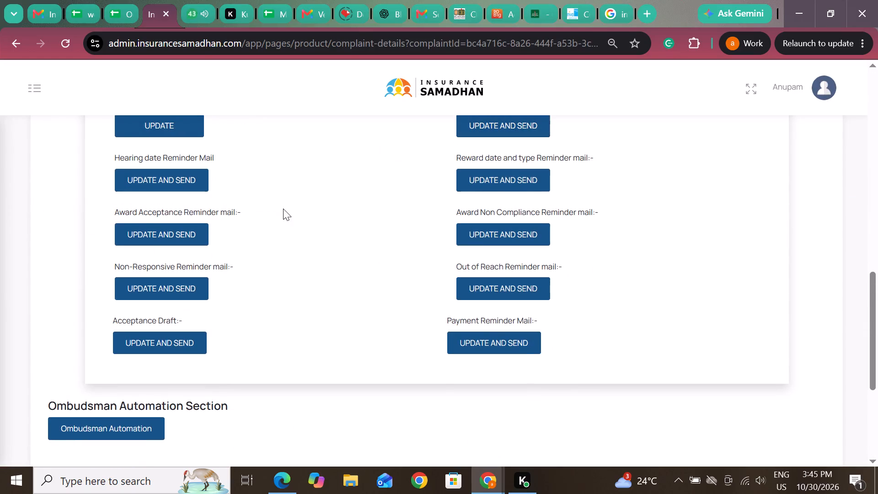
Send the customer the Non-Responsive Reminder mail with its default text and confirm the sending.
click(177, 290)
scroll(373, 226, down, 7)
click(469, 430)
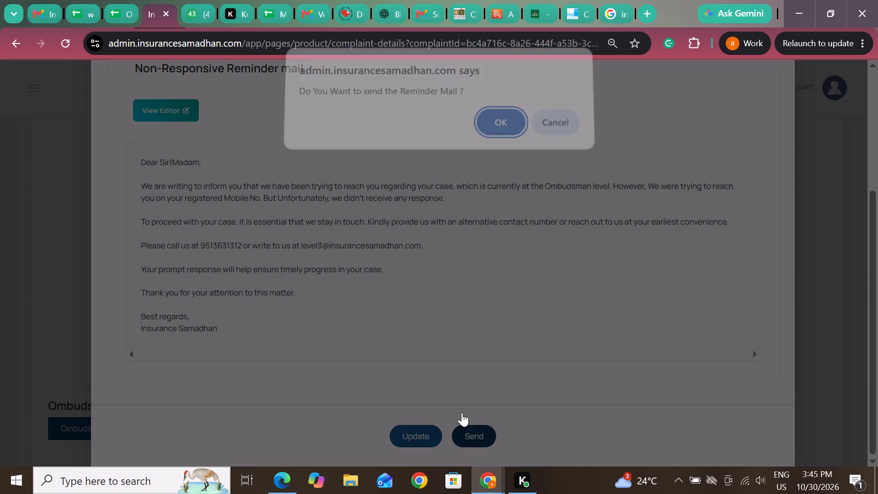
click(498, 113)
click(500, 127)
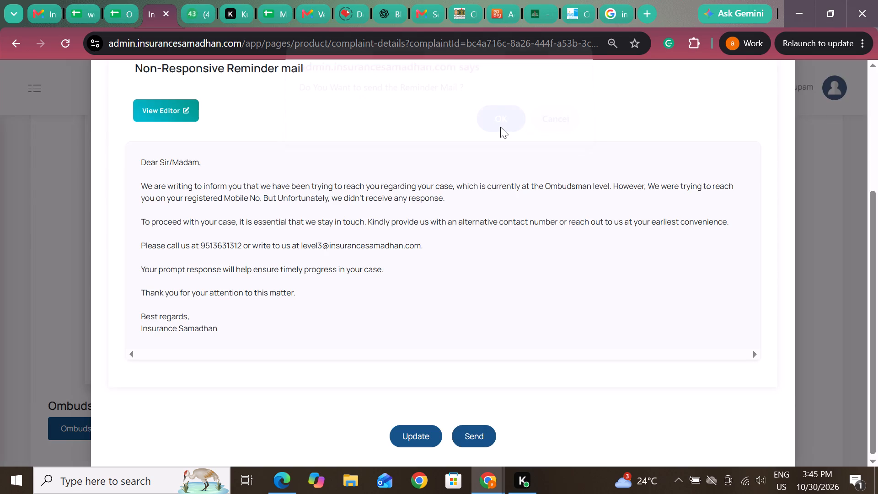
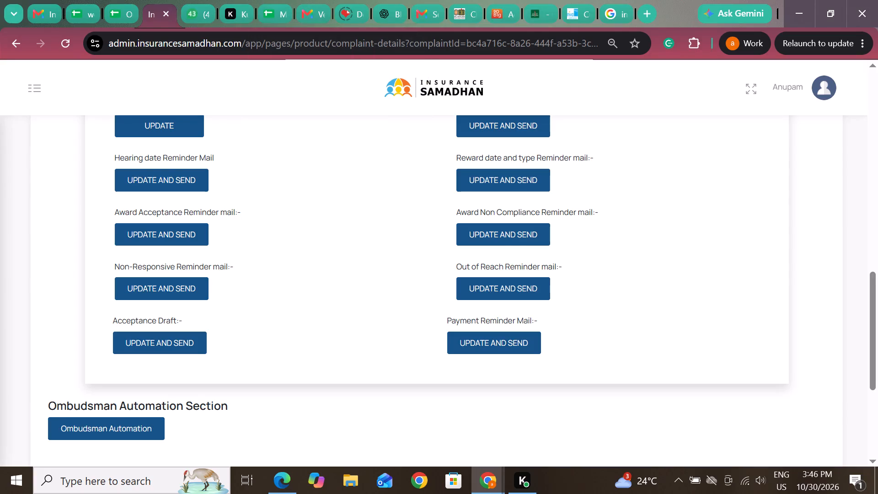
Leave the customer's complaint details and return to the Form 6a Received Complaints list.
scroll(230, 197, up, 6)
scroll(54, 141, up, 5)
click(29, 130)
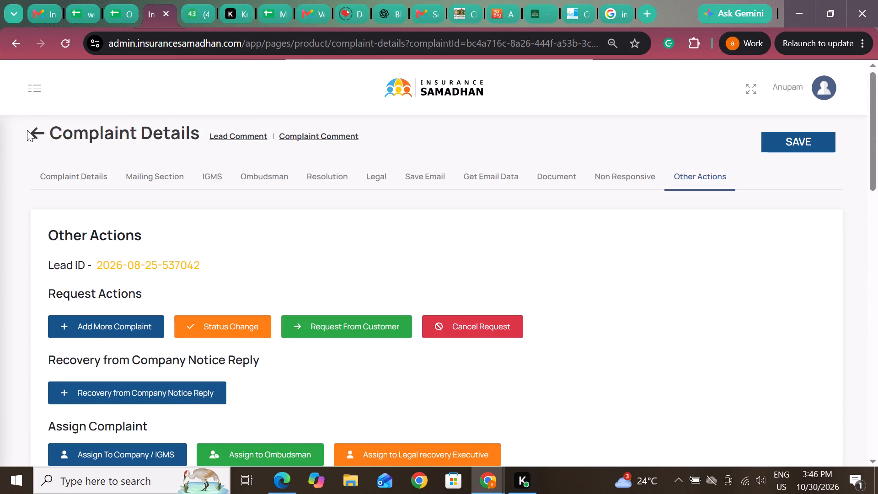
click(29, 130)
click(39, 135)
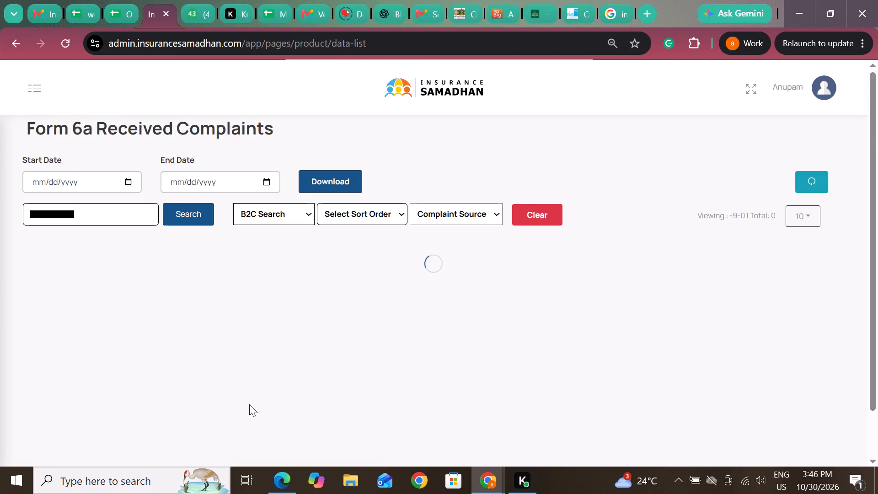
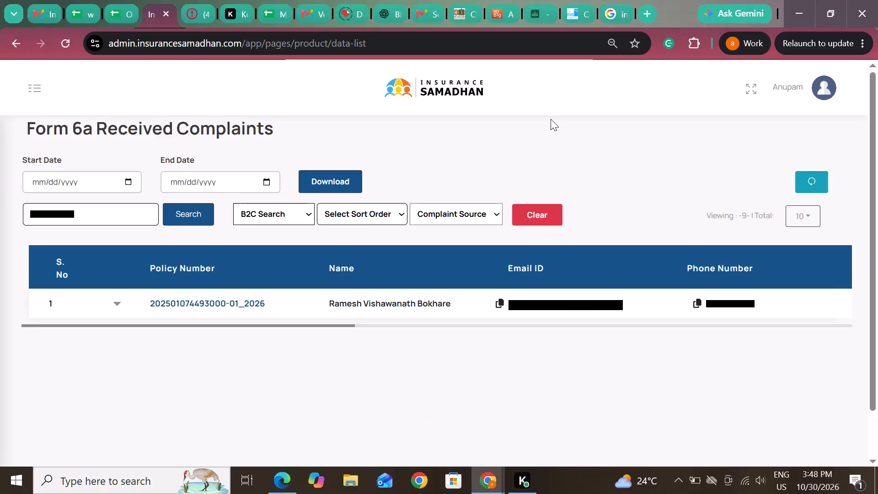
Copy the source phone number of the answered incoming call from the Smartflo live calls.
click(492, 20)
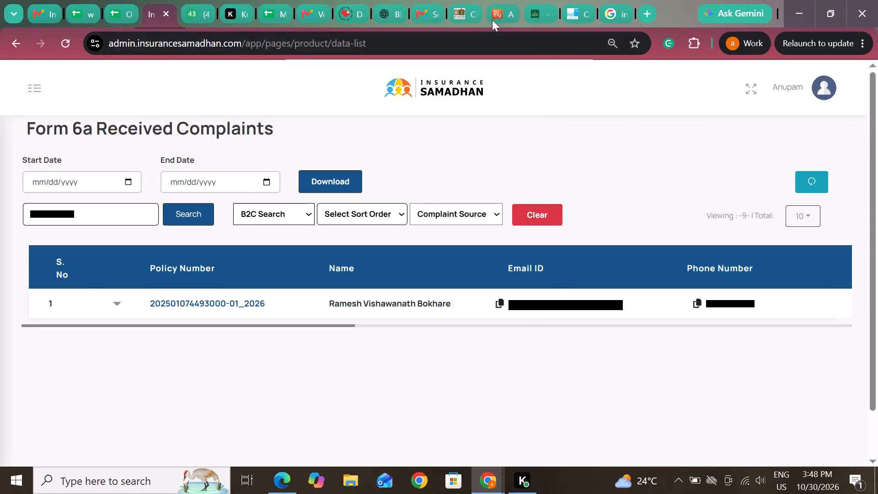
triple_click(166, 254)
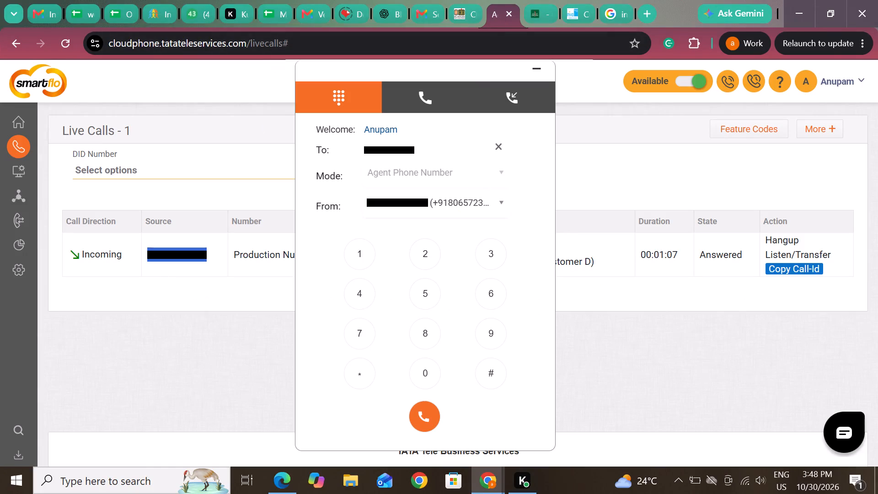
key(ctrl+c)
key(ctrl+c)
key(ctrl+c)
triple_click(178, 248)
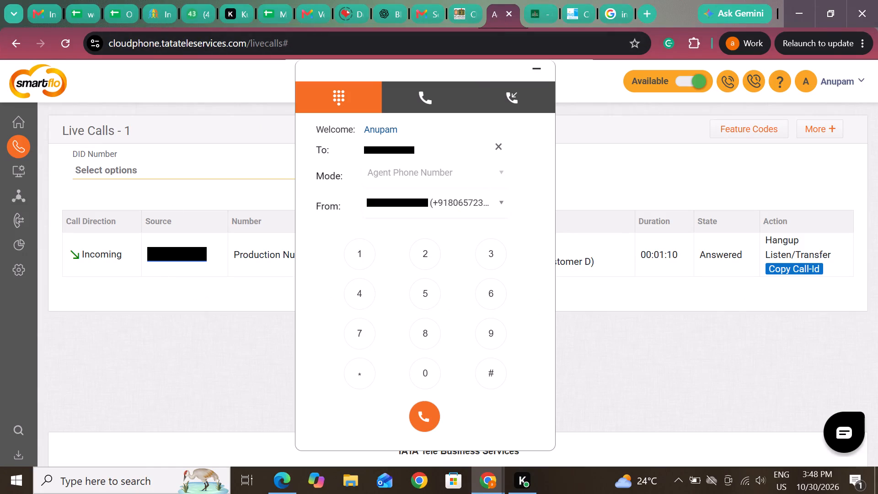
key(ctrl+c)
key(ctrl+c)
Search the Form 6a Received Complaints in Insurance Samadhan for the copied caller number, removing the stray leading character.
click(150, 11)
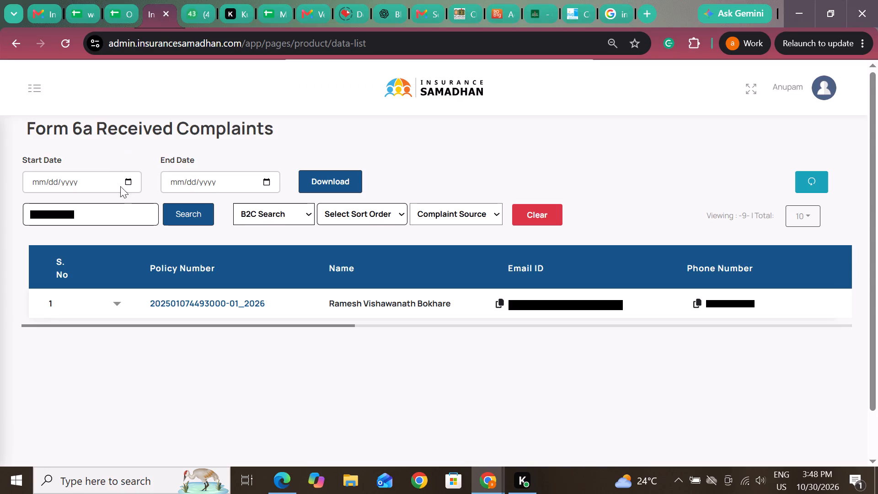
ctrl+double_click(117, 217)
key(ctrl+v)
click(33, 209)
click(37, 213)
key(BackSpace)
click(210, 209)
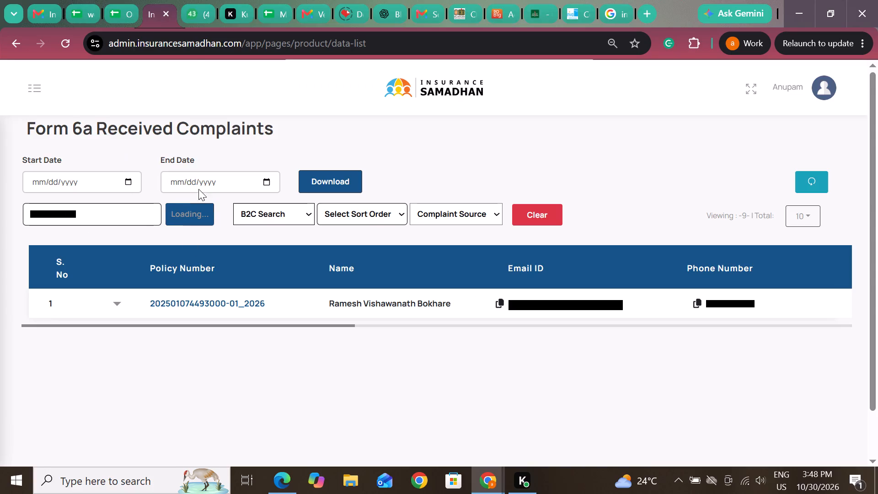
scroll(364, 305, left, 1)
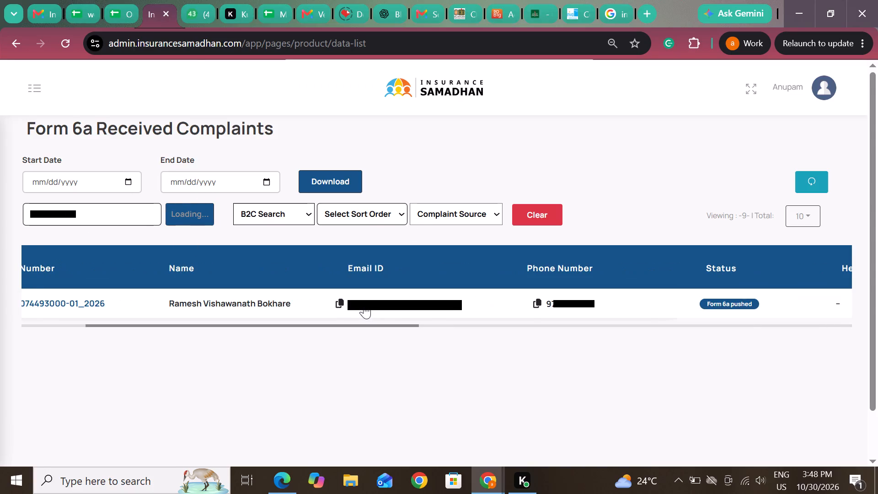
scroll(364, 305, left, 2)
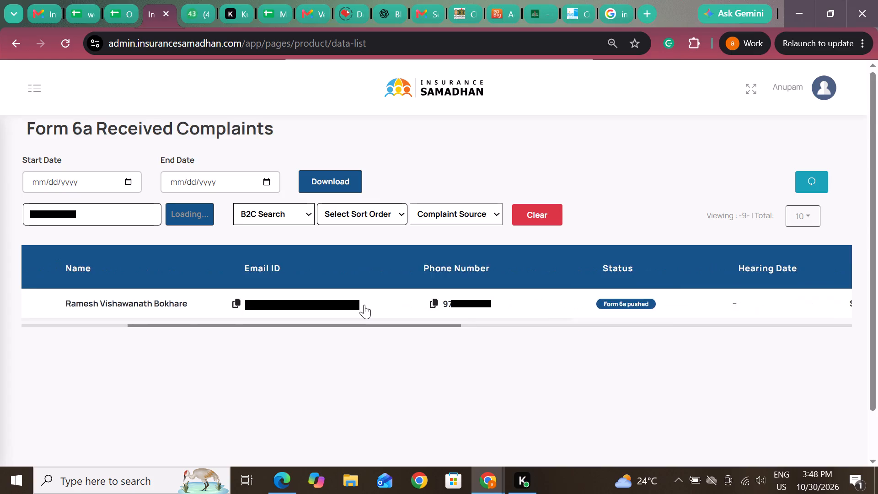
Review the complaint communication log of the first listed complaint, then close it and collapse the complaint's action row.
scroll(294, 303, down, 9)
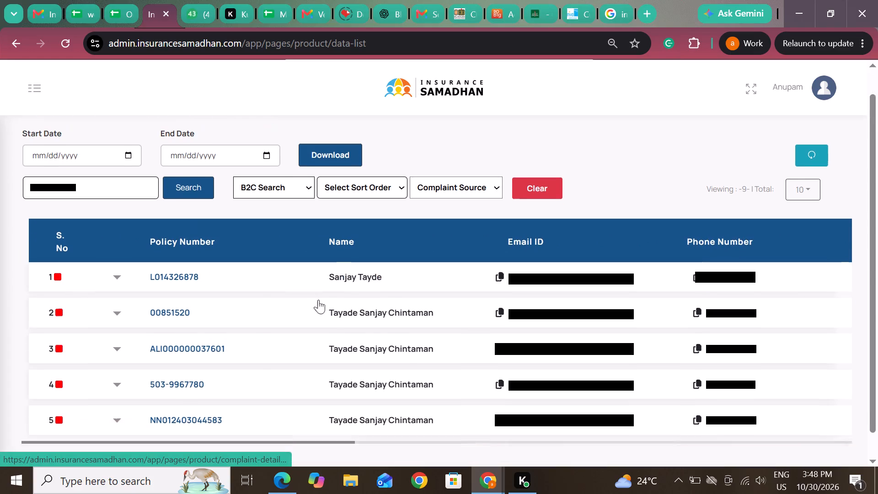
scroll(318, 300, down, 2)
scroll(323, 273, left, 2)
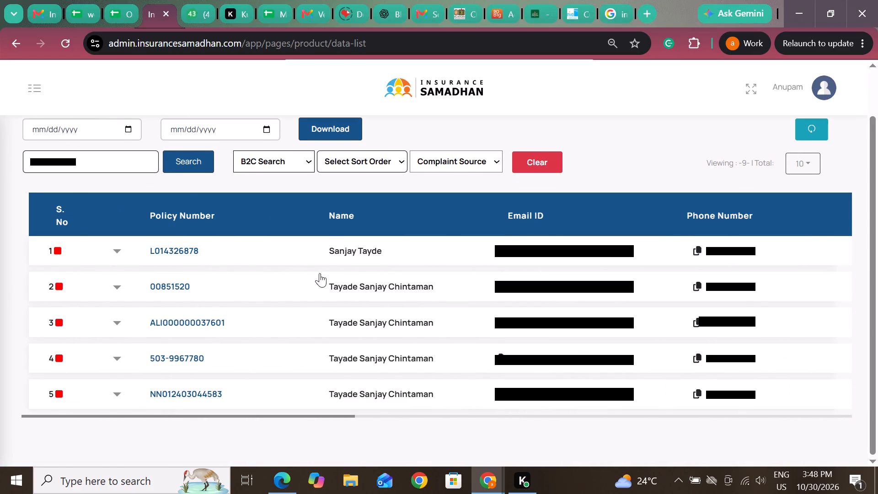
scroll(312, 274, left, 1)
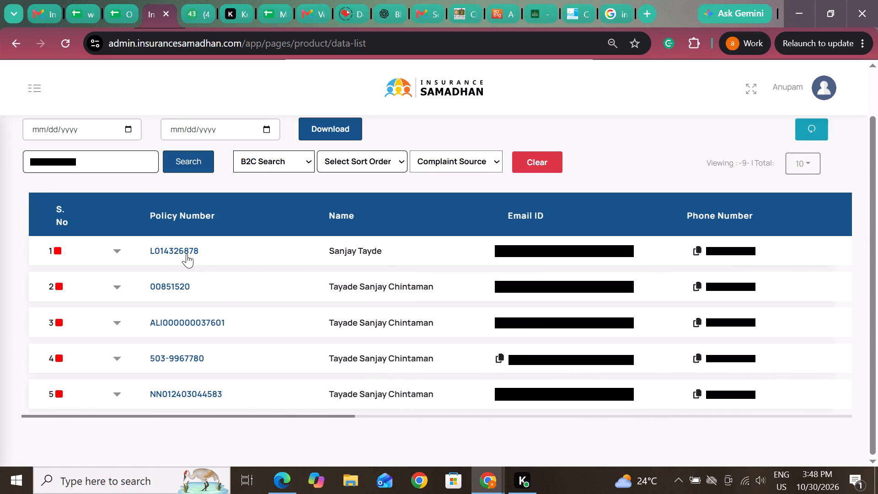
scroll(642, 249, left, 1)
click(513, 248)
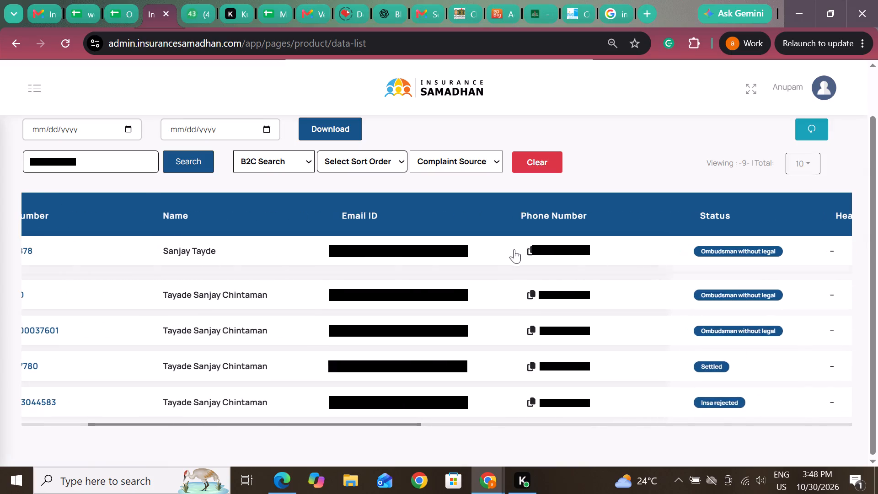
click(540, 290)
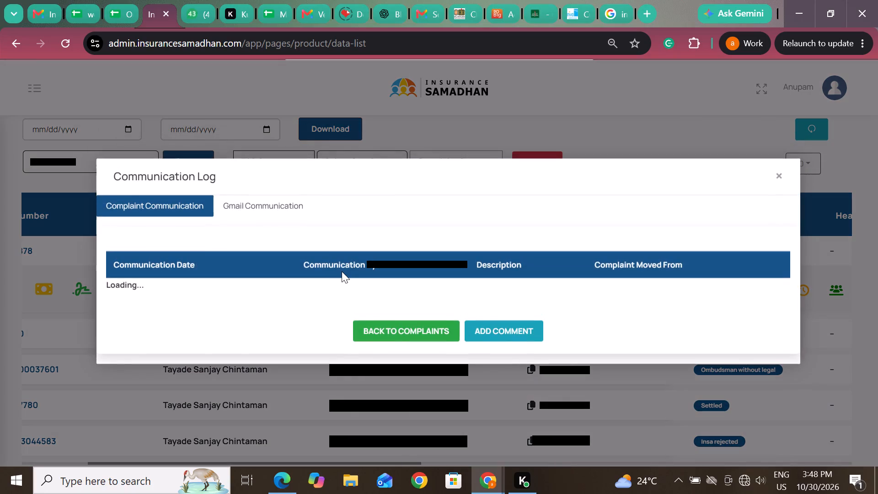
scroll(328, 249, up, 6)
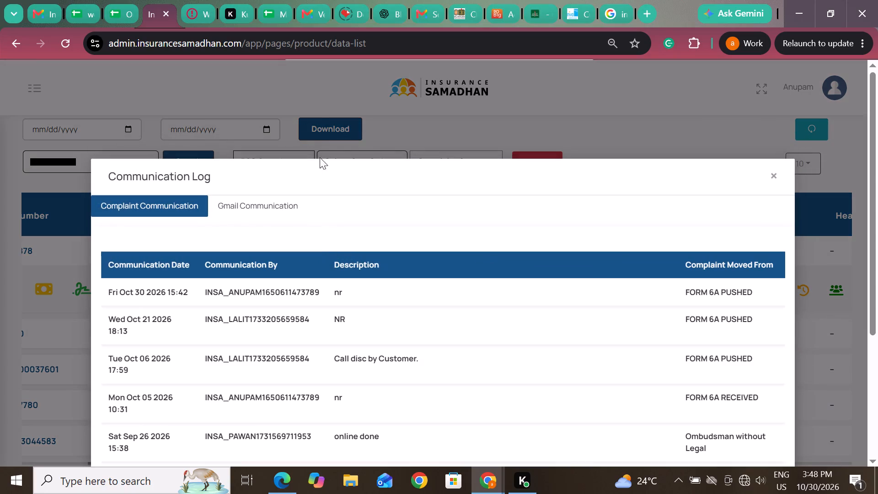
click(309, 97)
scroll(300, 254, down, 10)
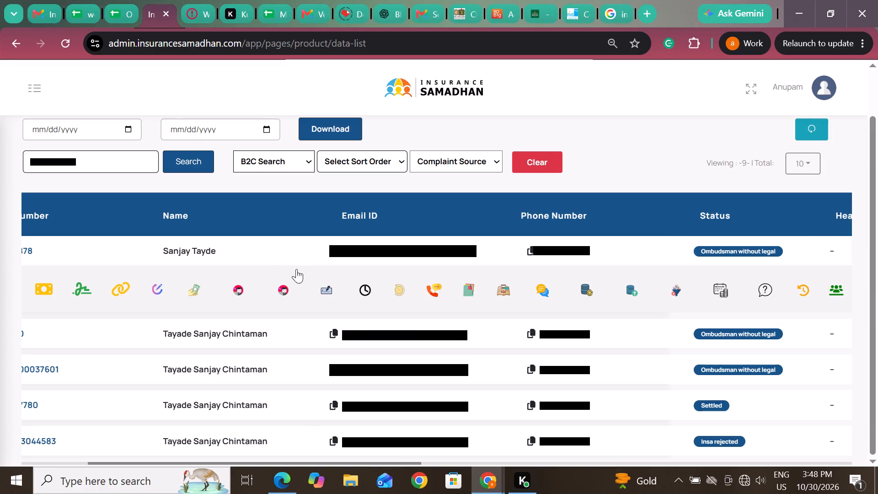
scroll(271, 223, right, 9)
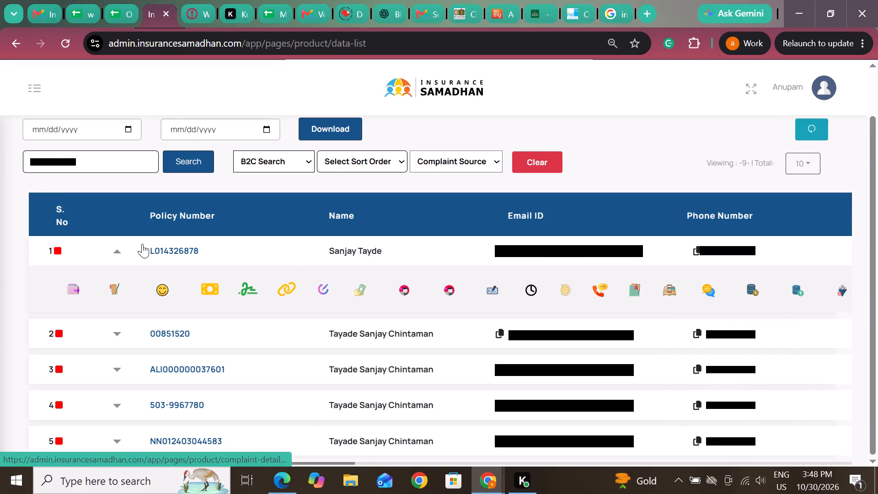
click(128, 247)
Reopen the communication log of the first listed complaint.
scroll(529, 266, left, 1)
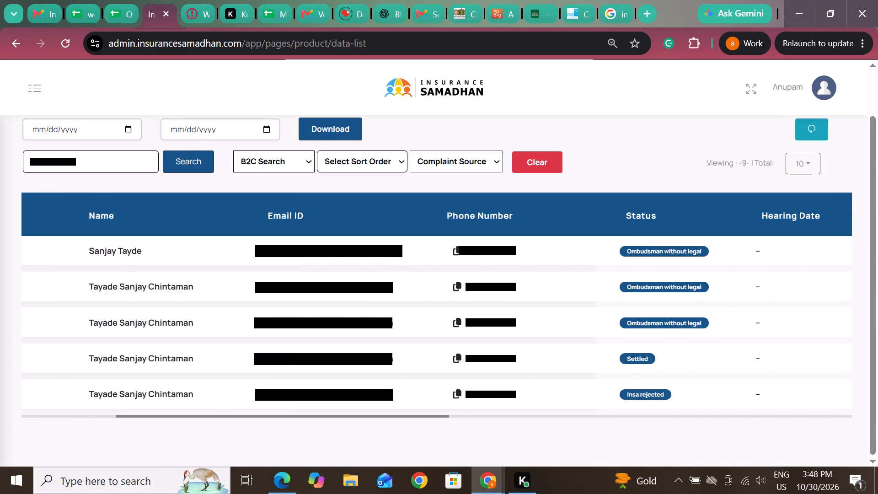
scroll(529, 266, left, 1)
click(404, 253)
click(467, 288)
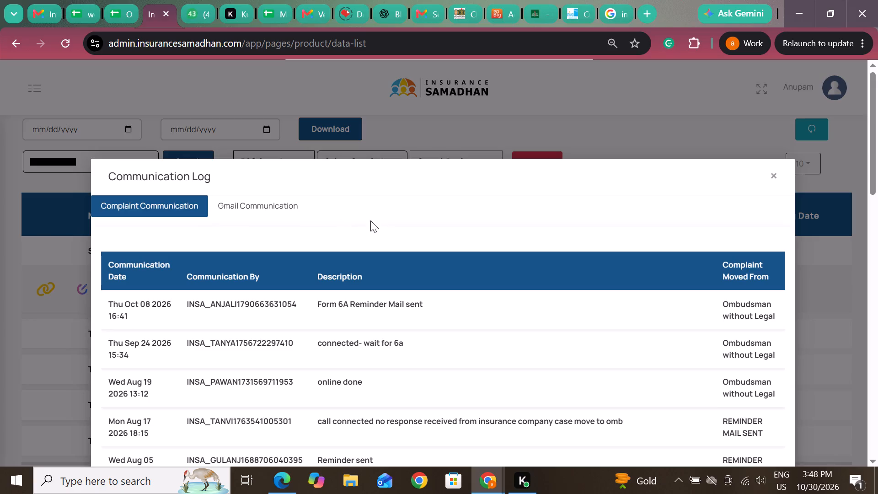
Close the communication log of the first listed complaint.
scroll(389, 221, up, 5)
click(408, 132)
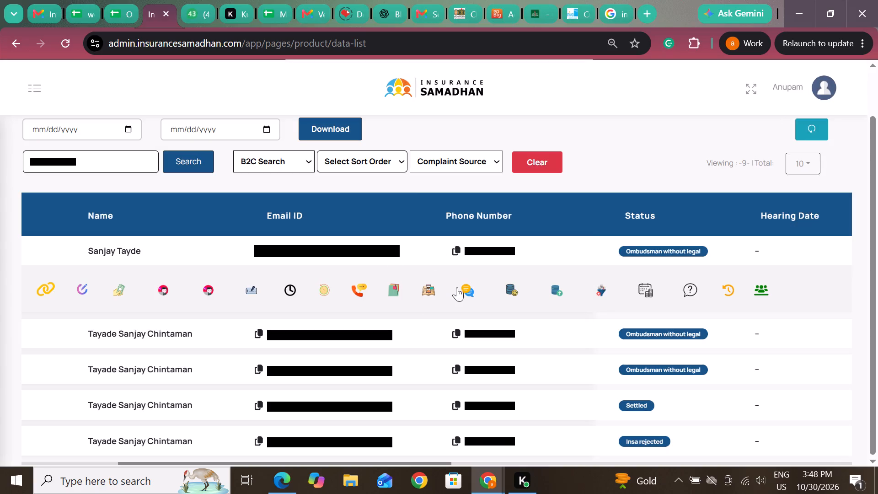
Review the first listed complaint's communication log once more, then close it and collapse the complaint's action row.
click(466, 290)
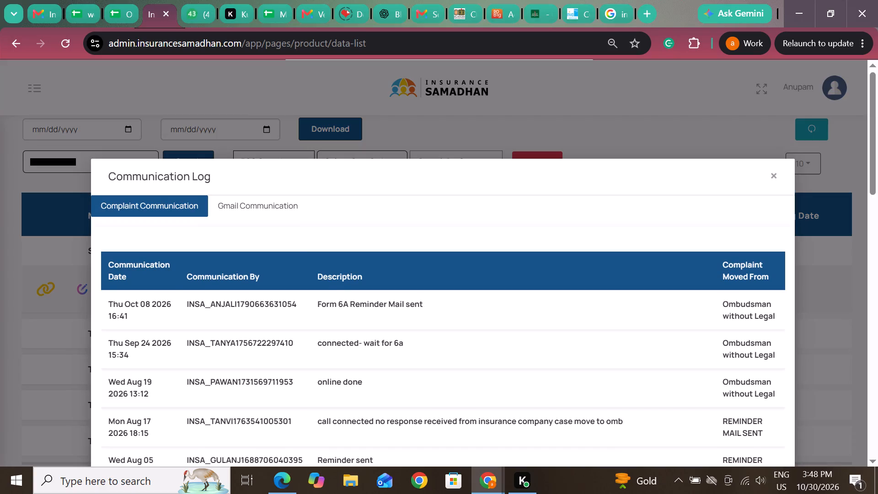
click(246, 108)
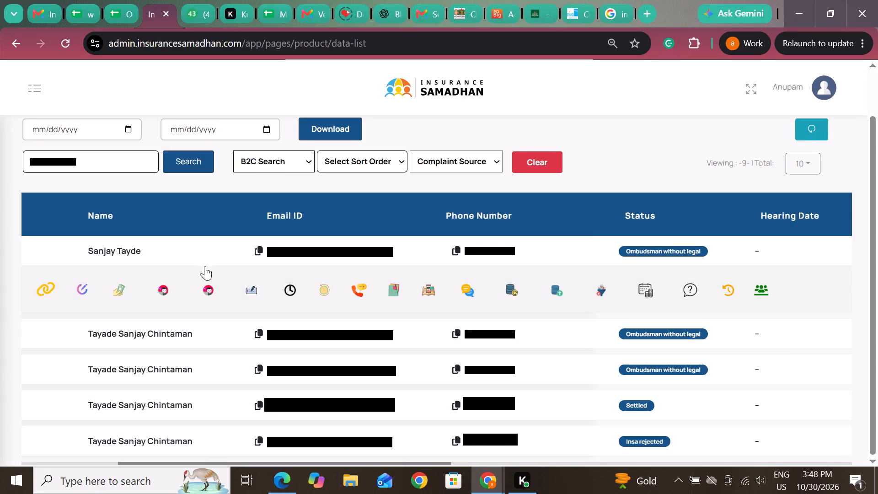
scroll(112, 252, right, 3)
click(127, 249)
scroll(310, 242, left, 2)
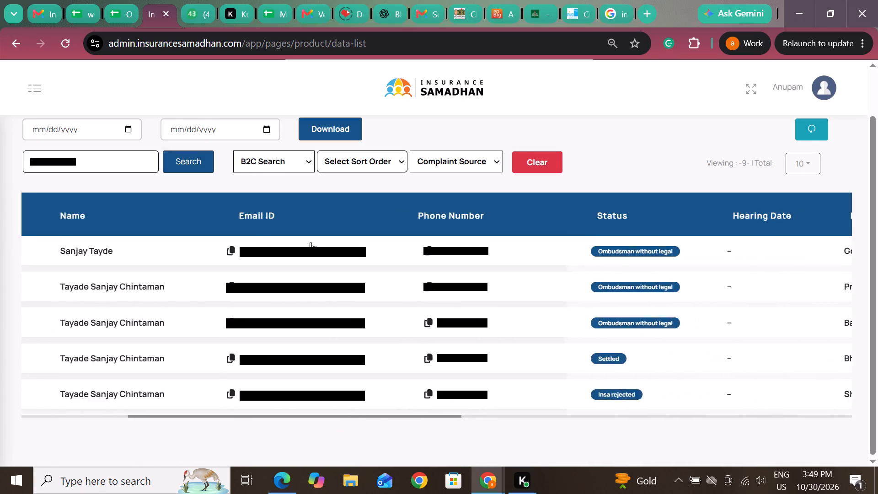
scroll(311, 242, left, 7)
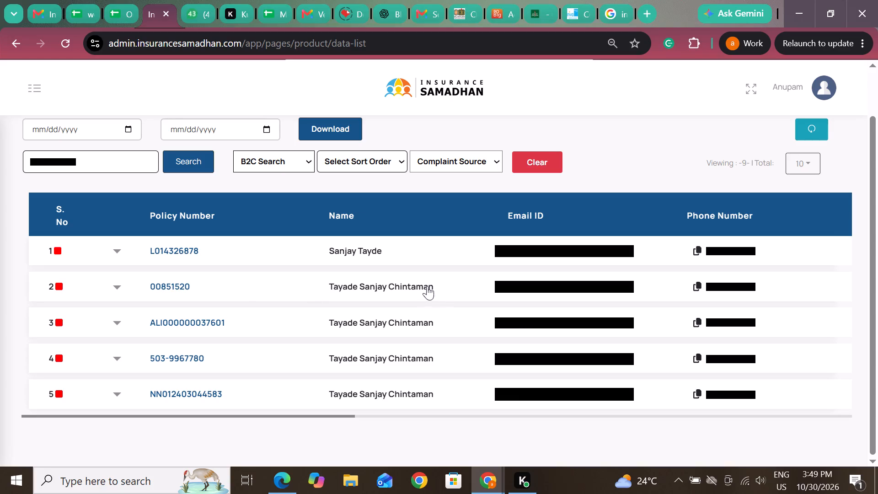
Examine the status of each of the caller's listed complaints.
scroll(392, 297, left, 2)
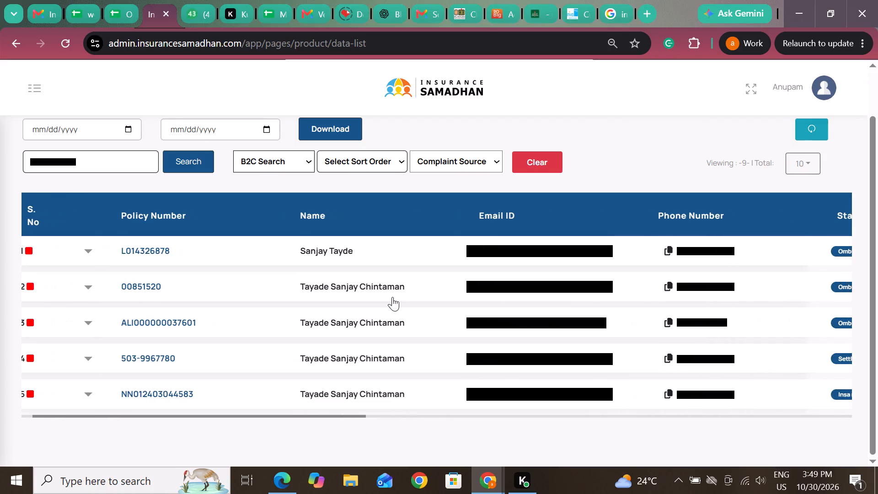
scroll(392, 297, left, 2)
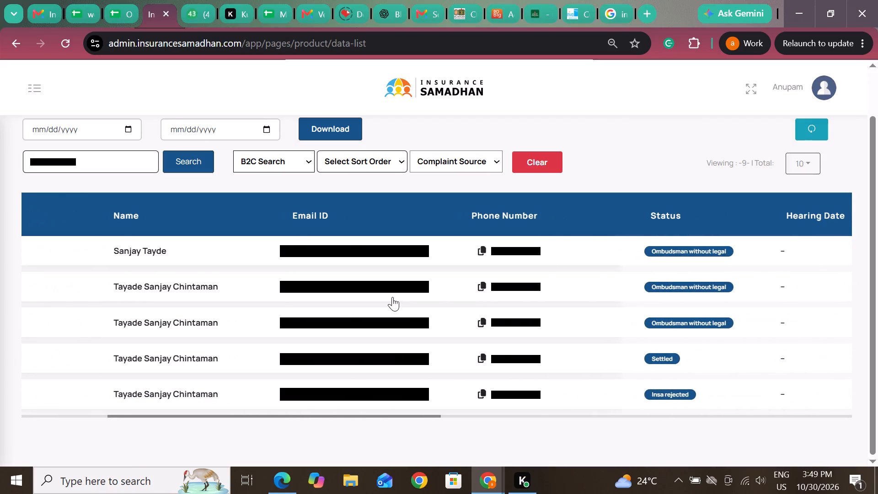
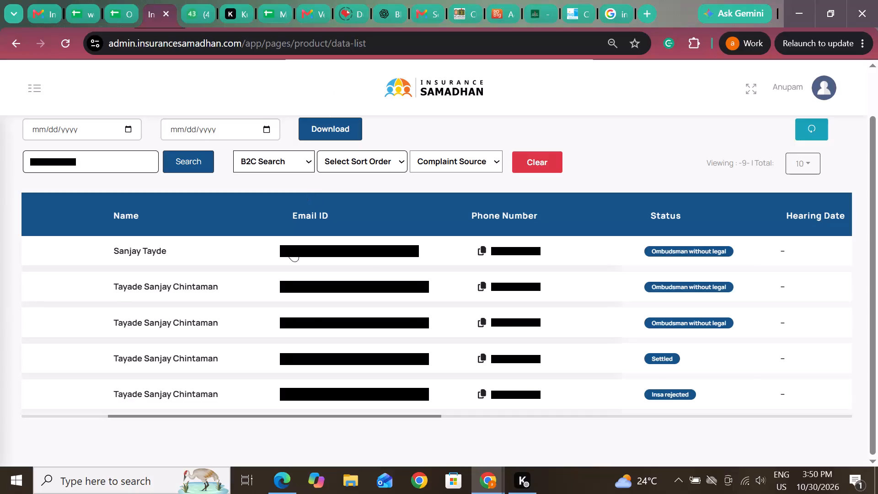
scroll(292, 247, right, 9)
click(175, 250)
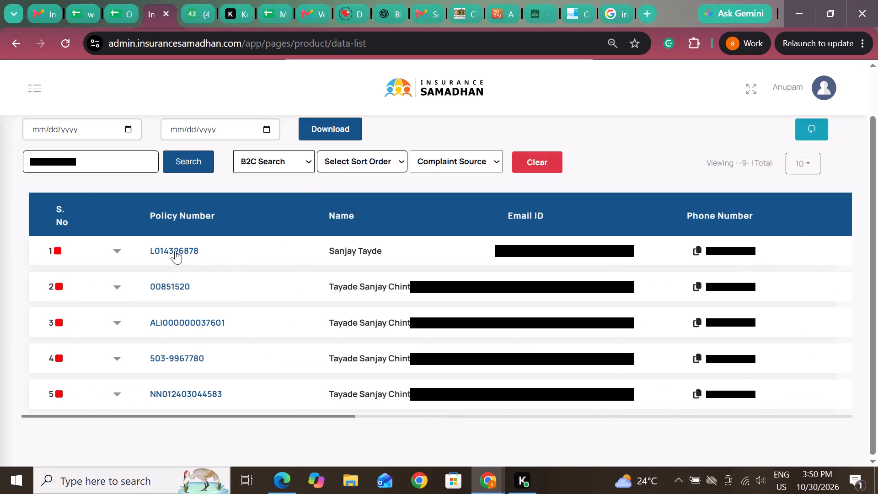
click(263, 174)
scroll(327, 211, down, 2)
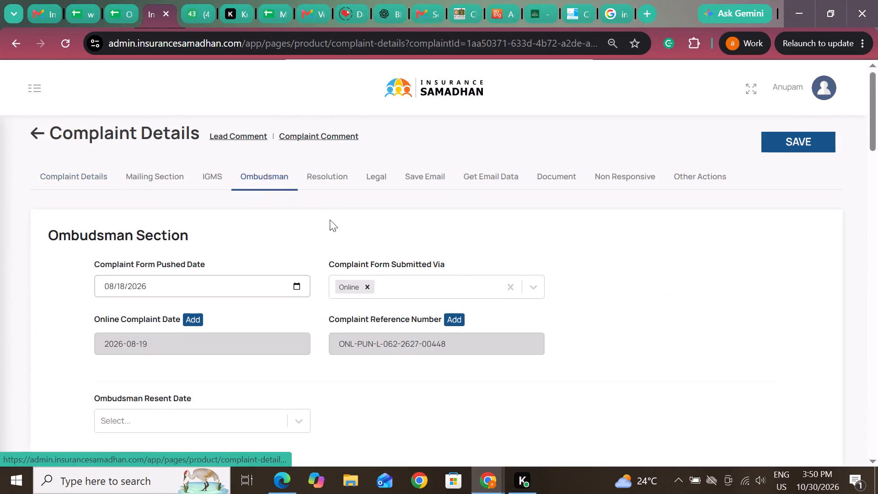
scroll(330, 220, down, 8)
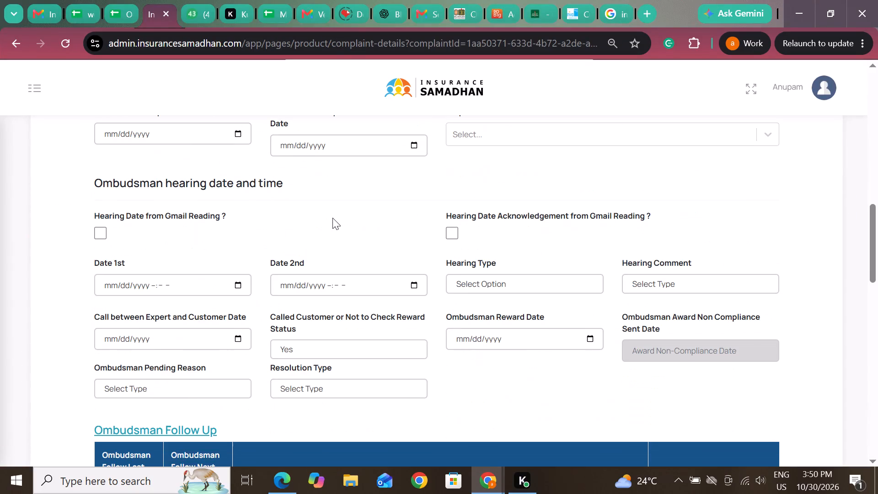
scroll(317, 250, up, 12)
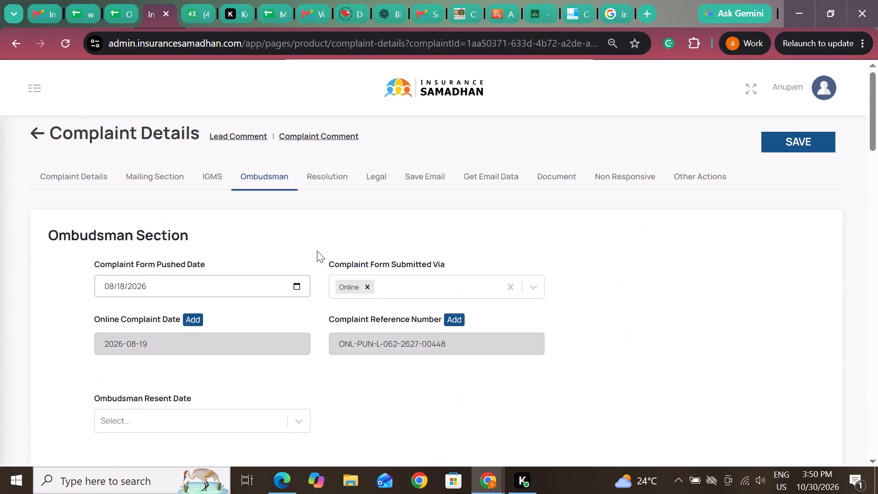
Open the complaint's comment log and start a new comment with an empty communication description.
click(308, 137)
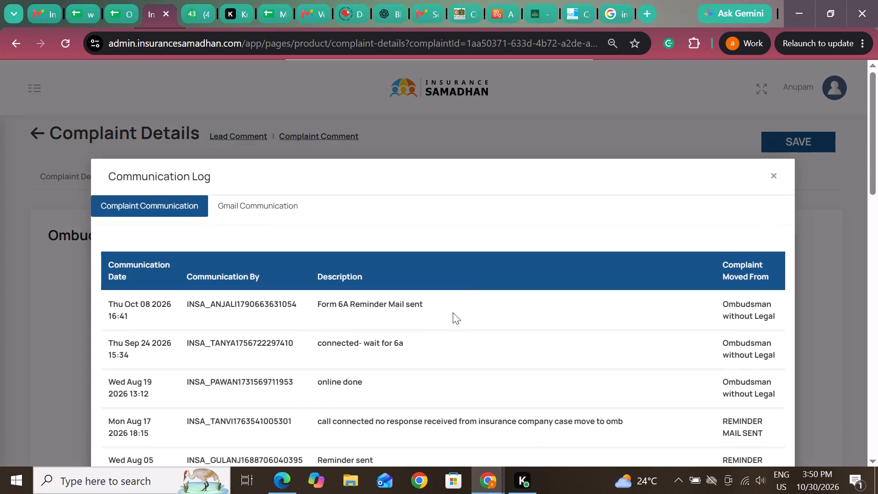
scroll(452, 313, down, 14)
scroll(457, 352, down, 8)
click(487, 444)
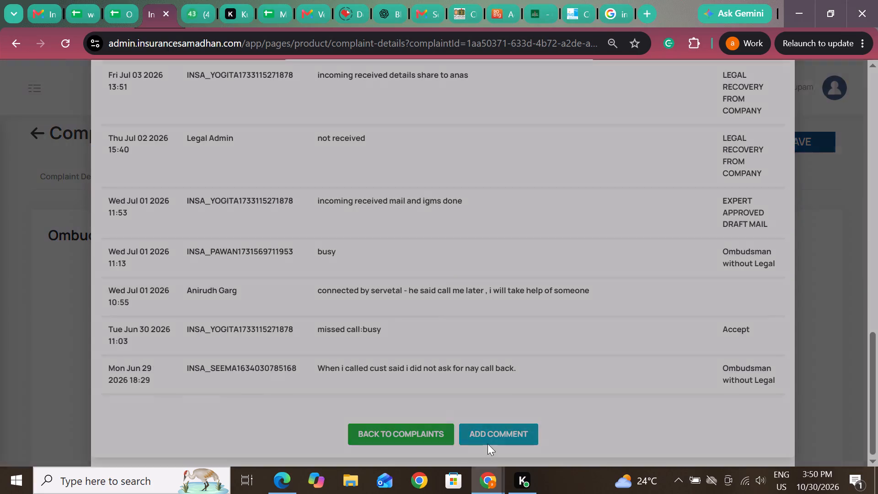
click(404, 341)
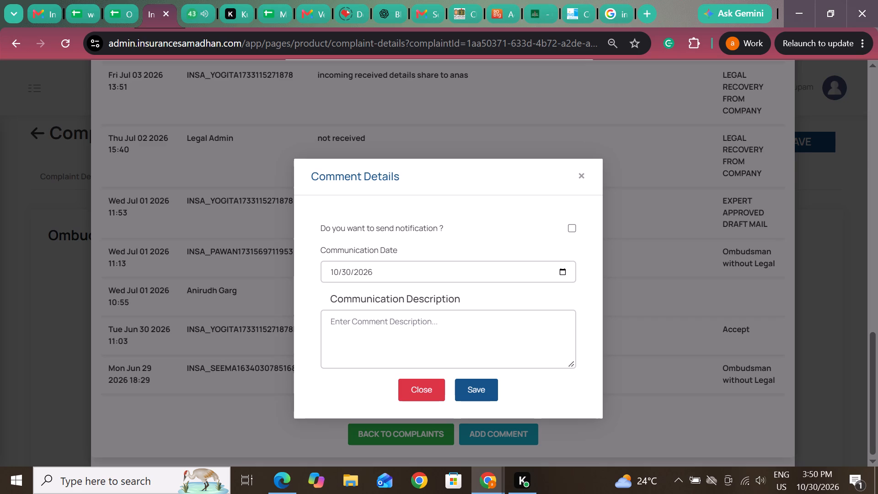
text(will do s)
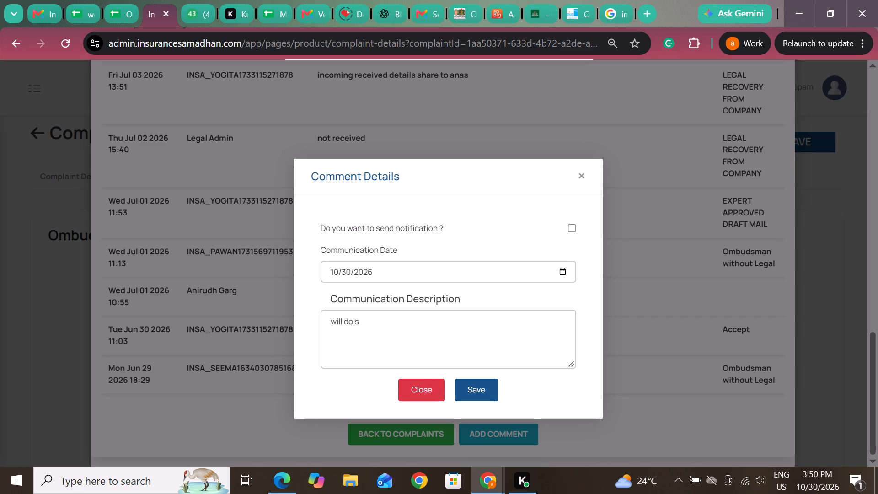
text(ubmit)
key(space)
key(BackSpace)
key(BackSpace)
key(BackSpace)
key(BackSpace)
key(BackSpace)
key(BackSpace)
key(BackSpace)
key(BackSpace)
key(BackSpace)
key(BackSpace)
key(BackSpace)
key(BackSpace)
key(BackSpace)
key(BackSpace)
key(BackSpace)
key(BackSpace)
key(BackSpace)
Enter "connected for case update" as the communication description and save the comment.
text(connected frio)
key(BackSpace)
key(BackSpace)
key(BackSpace)
text(or caa)
key(BackSpace)
text(se update)
key(space)
key(Tab)
key(Tab)
key(Return)
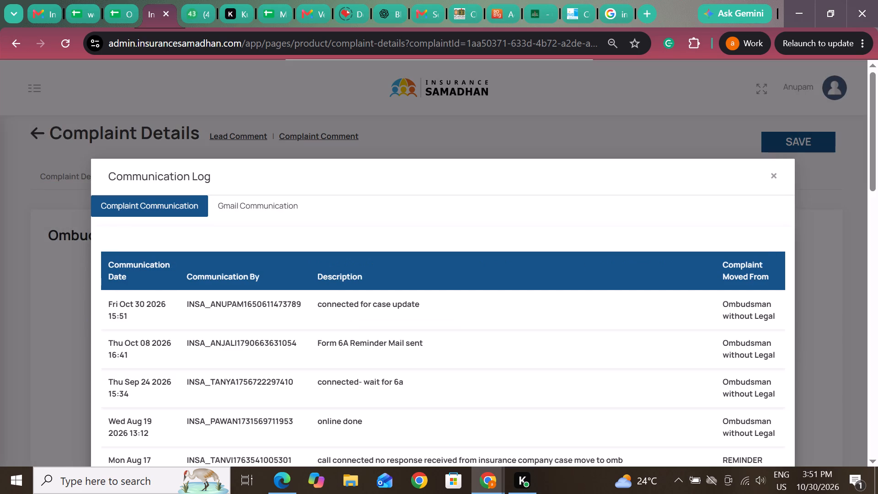
Close the communication log and return to the Form 6a Received Complaints list.
scroll(404, 341, up, 7)
click(256, 104)
click(27, 137)
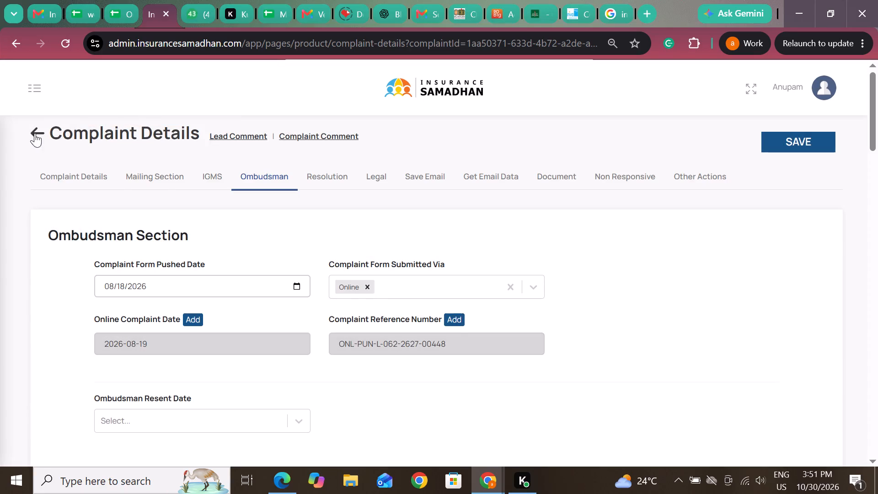
click(35, 133)
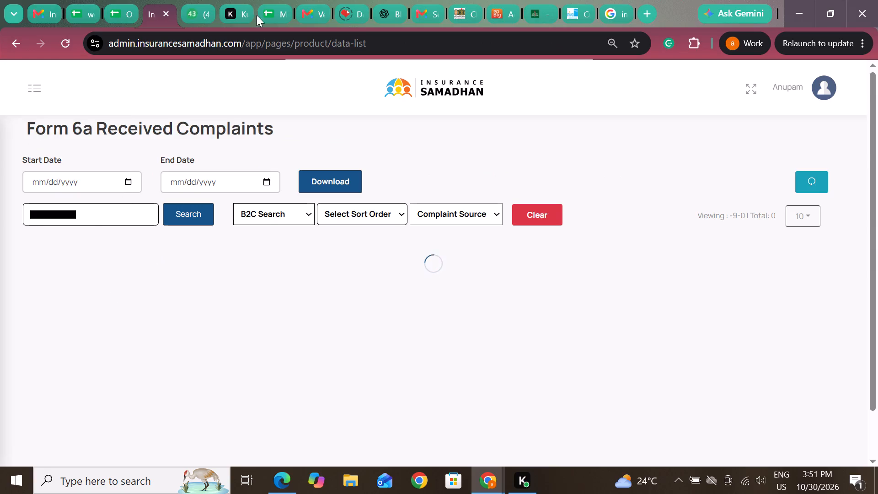
scroll(494, 237, down, 3)
scroll(413, 257, up, 1)
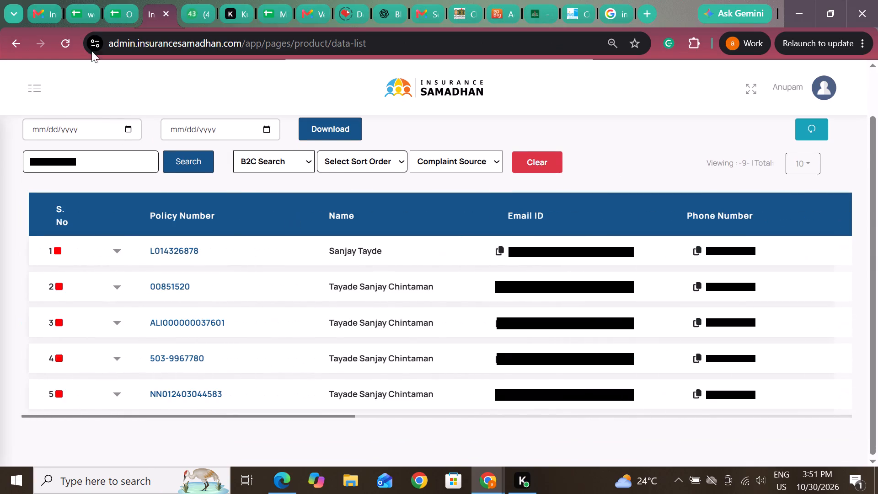
Copy the customer's phone number from row 544 of the 6A pushed september sheet and search the Form 6a Received Complaints for it.
click(69, 14)
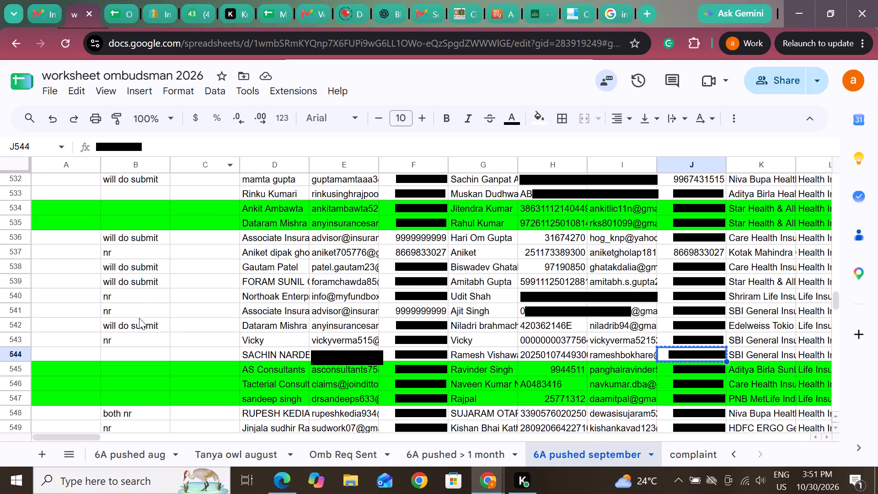
click(136, 323)
click(134, 344)
click(130, 356)
click(470, 352)
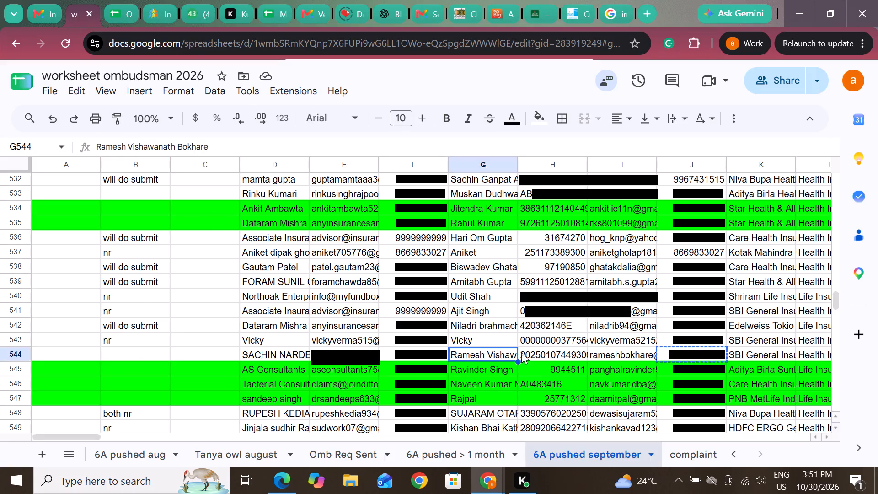
click(605, 352)
click(669, 352)
key(ctrl+c)
key(ctrl+c)
key(ctrl+c)
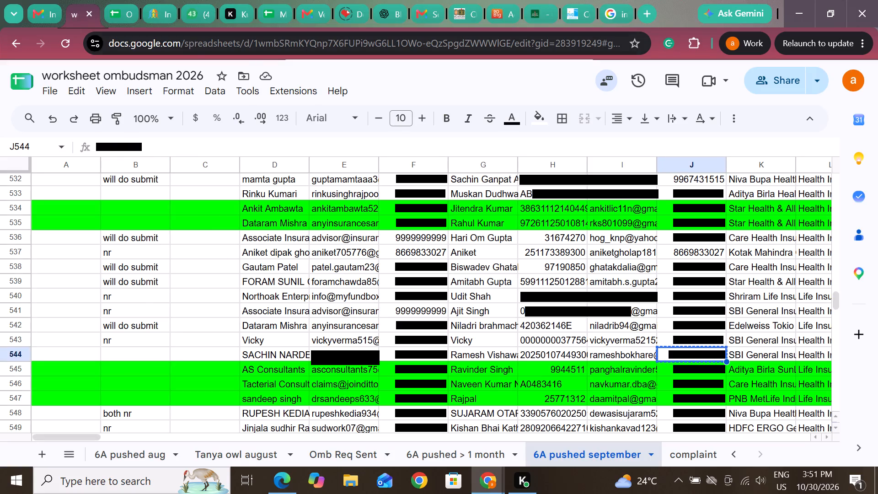
click(155, 19)
scroll(119, 188, up, 5)
double_click(107, 158)
key(ctrl+v)
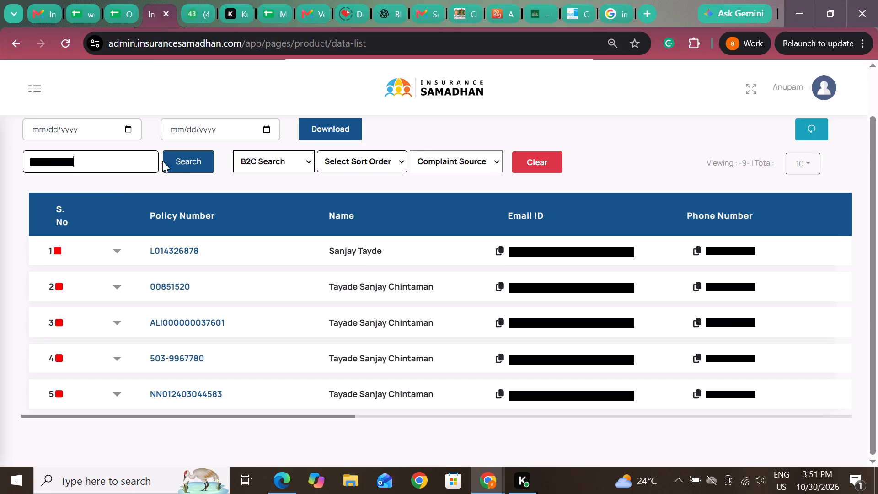
click(168, 164)
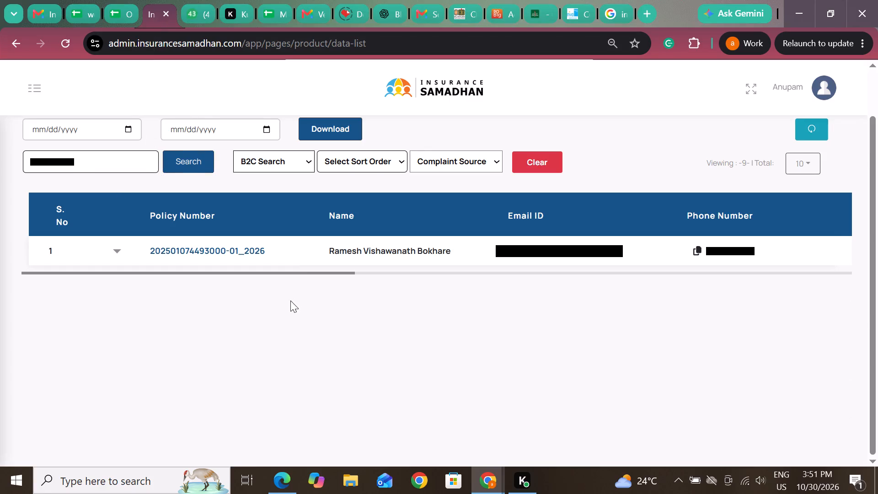
Examine the status of the row 544 customer's complaint, expanding and collapsing its action row.
scroll(300, 261, left, 9)
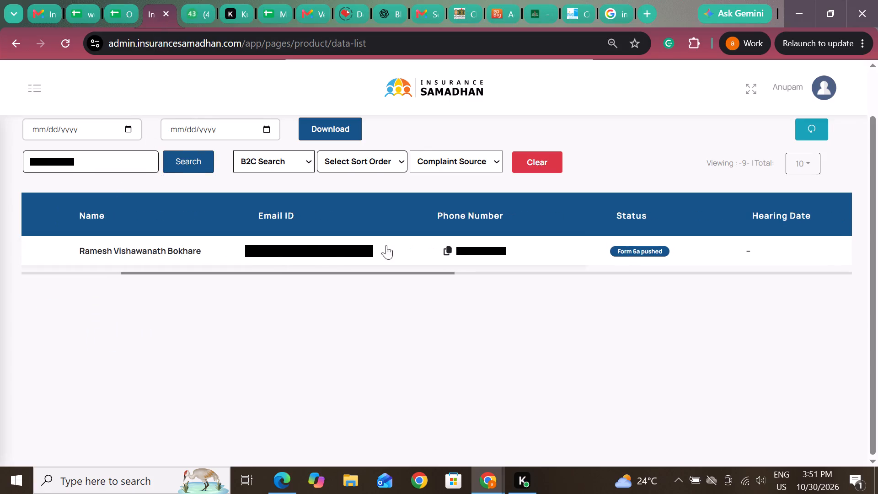
scroll(386, 245, left, 1)
click(421, 245)
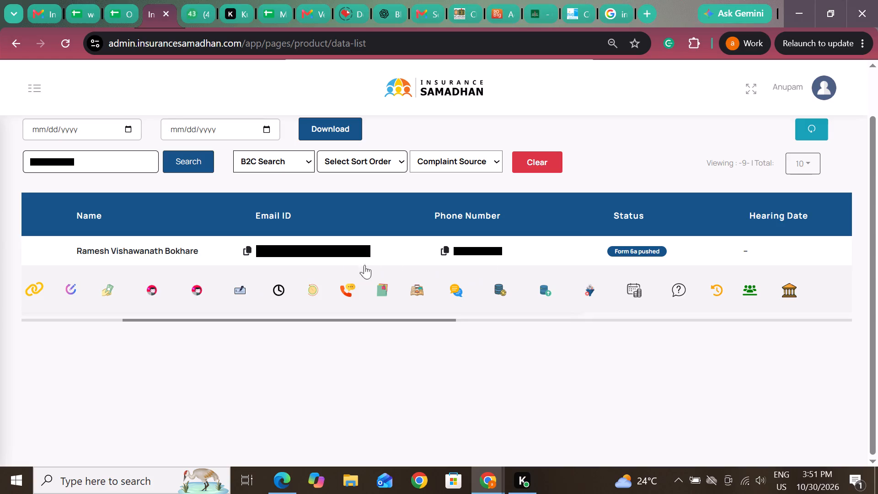
scroll(349, 262, right, 3)
click(109, 253)
scroll(191, 264, left, 1)
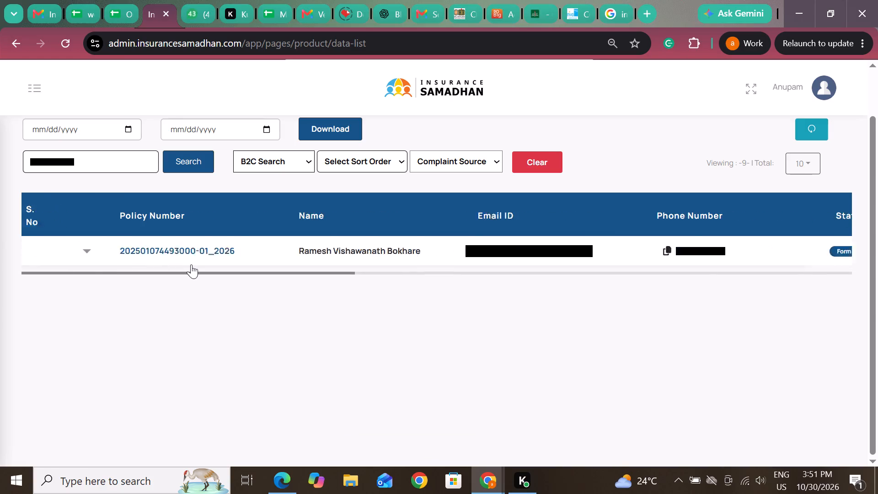
scroll(191, 264, left, 1)
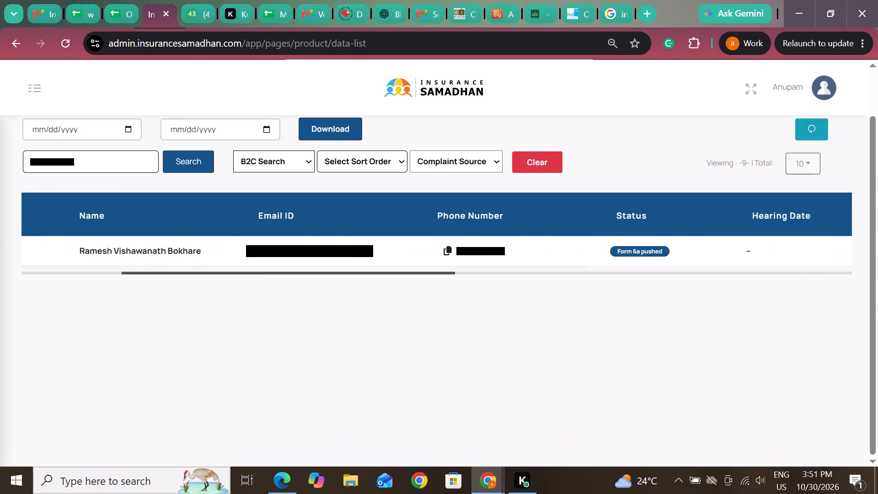
drag(266, 274, 94, 274)
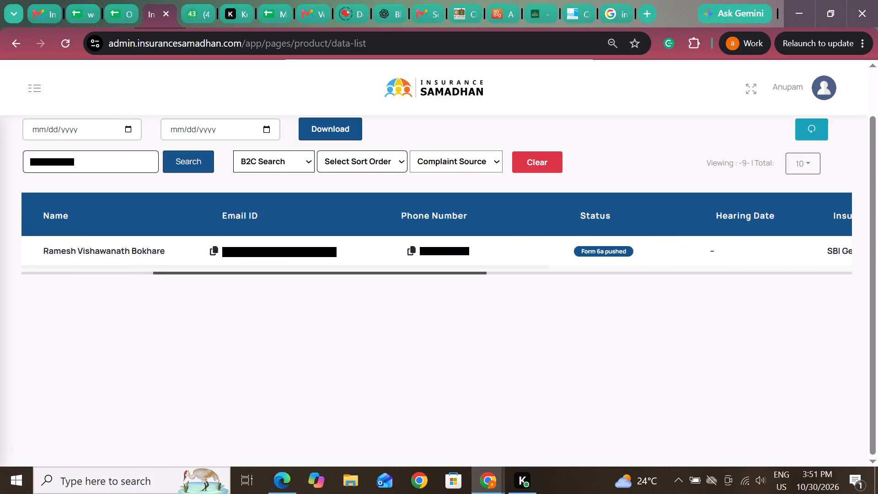
drag(94, 274, 79, 274)
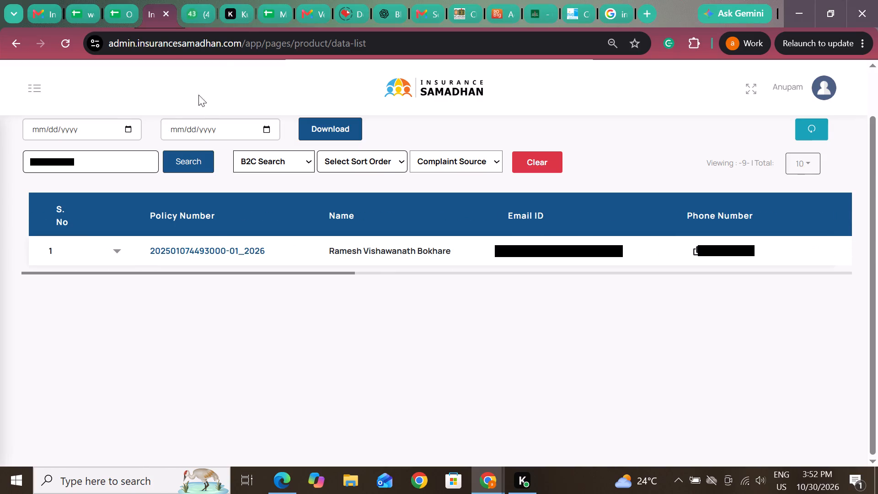
scroll(337, 258, left, 3)
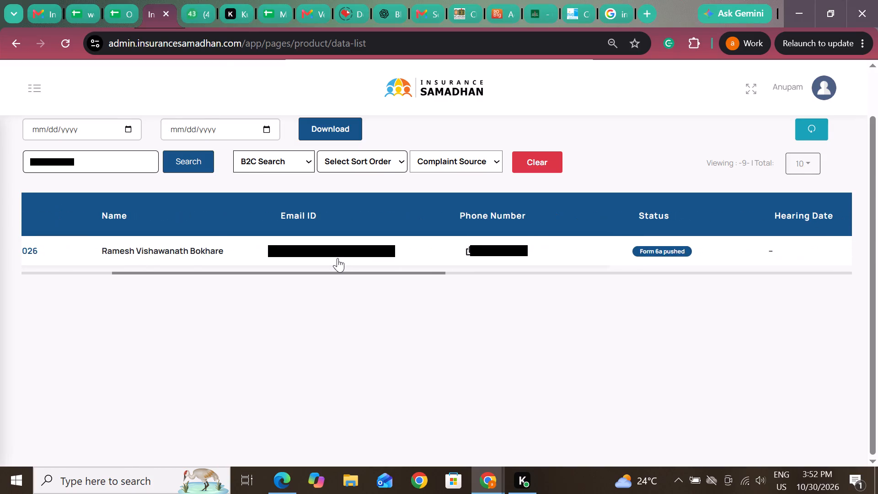
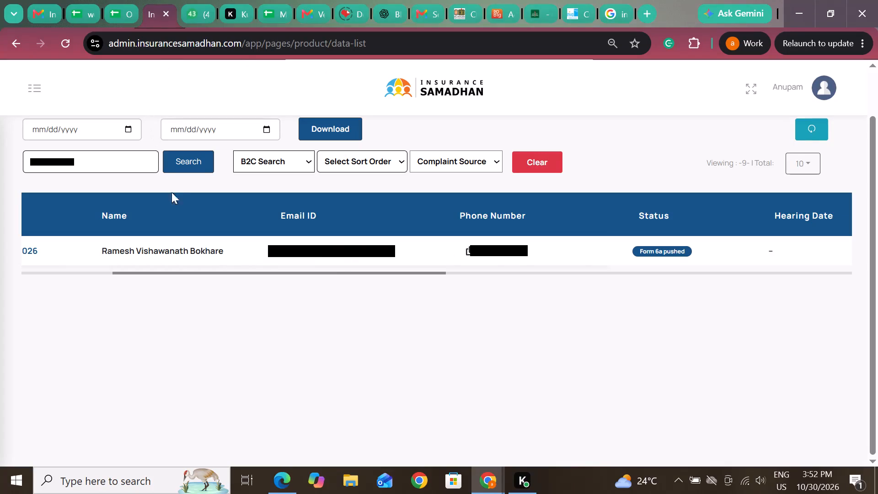
Review the communication log of the row 544 customer's complaint and close it.
scroll(252, 248, left, 1)
click(270, 249)
click(332, 289)
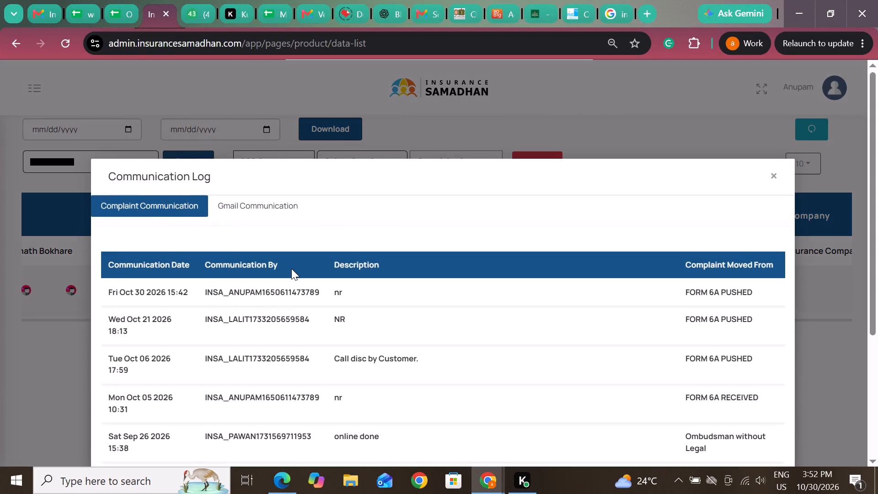
click(235, 107)
Enter "nr" as the call outcome in column B of row 544 on the 6A pushed september sheet.
click(66, 28)
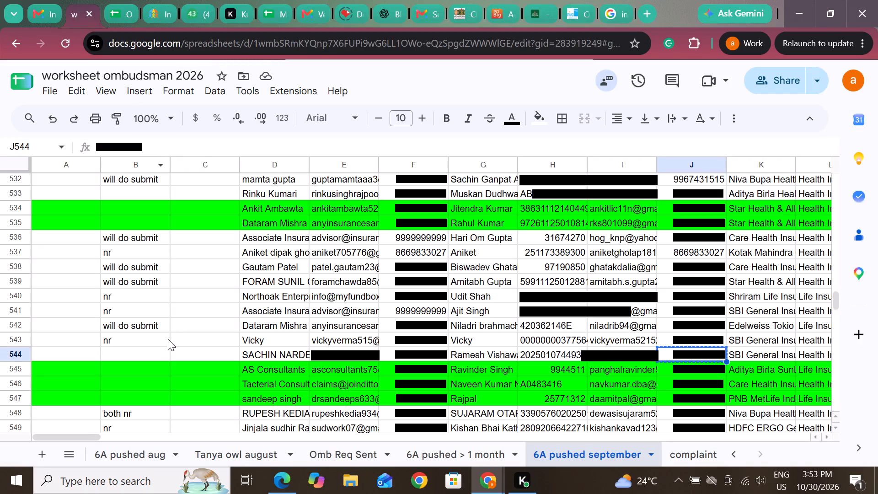
click(153, 349)
key(n)
key(r)
click(136, 361)
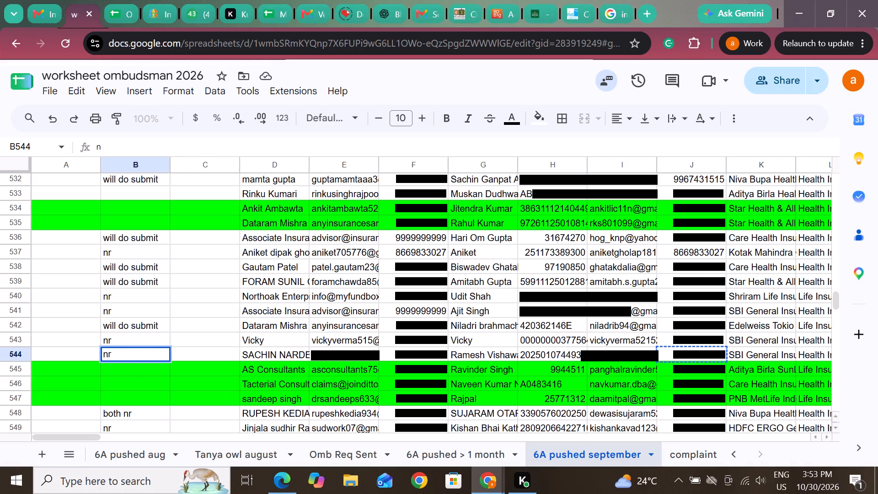
Examine the column B call outcomes across the 6A pushed september rows to find which customers to follow up.
click(119, 274)
scroll(119, 273, down, 6)
scroll(122, 278, up, 7)
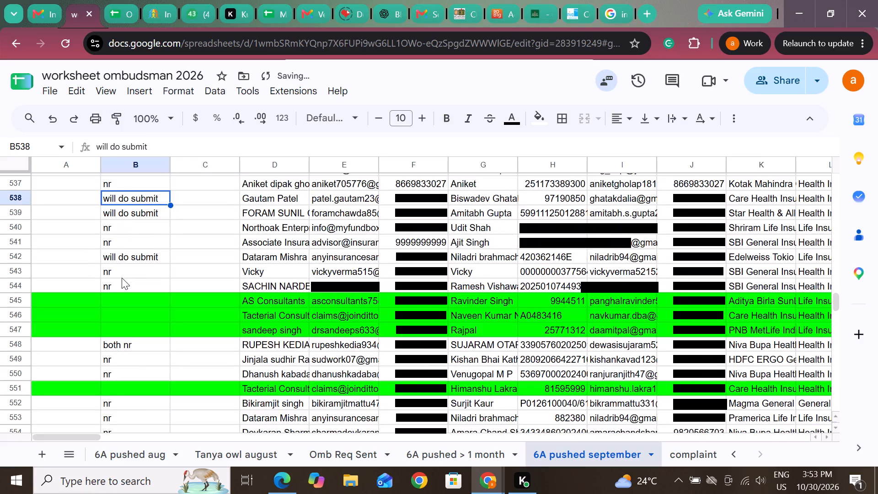
scroll(122, 278, up, 7)
scroll(122, 278, down, 12)
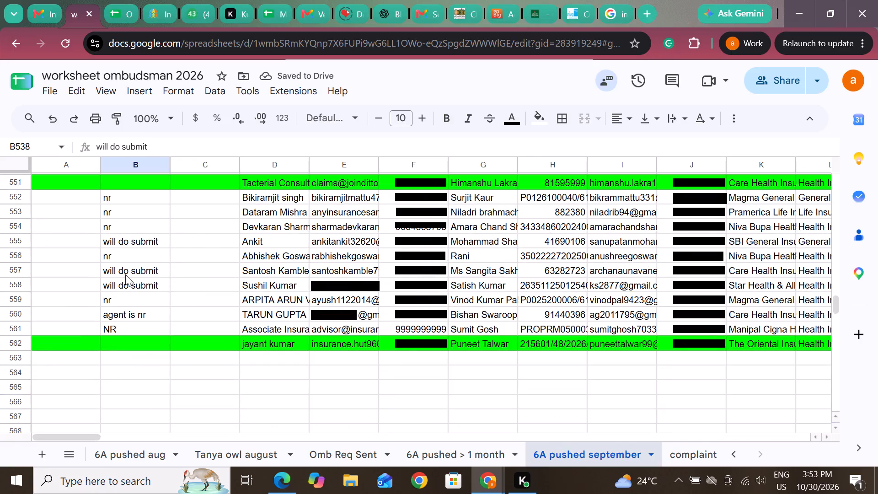
scroll(125, 274, up, 2)
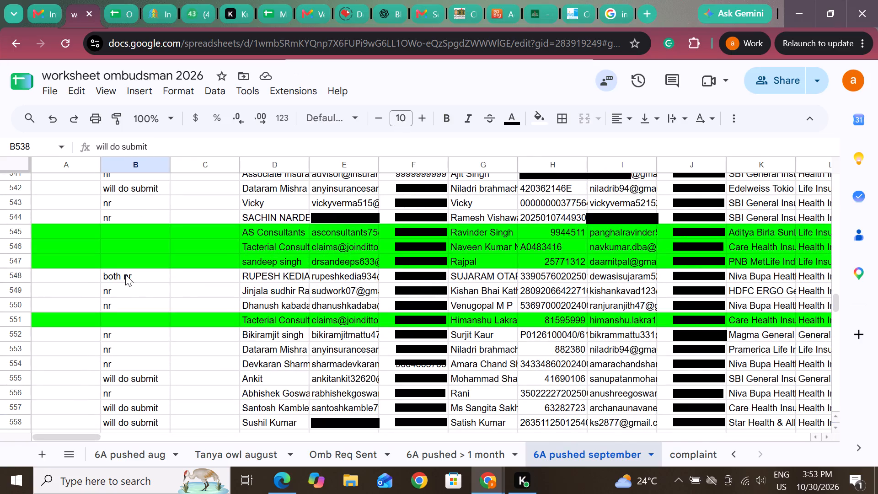
scroll(165, 276, up, 3)
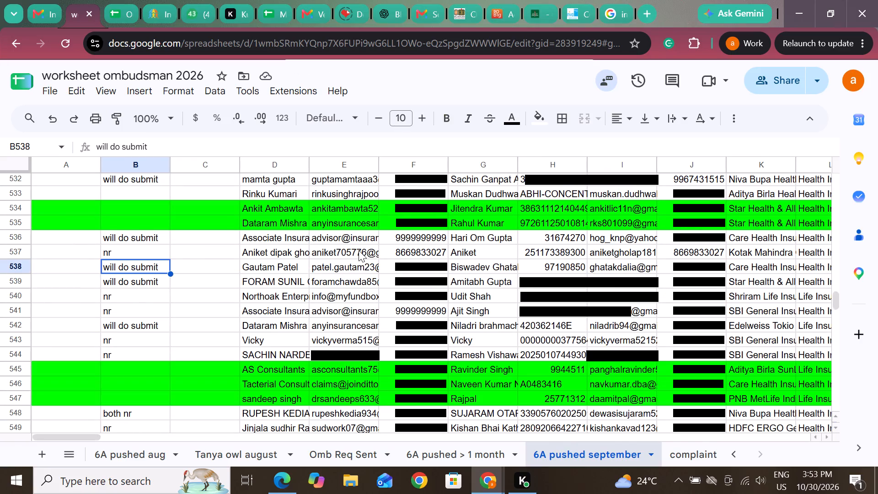
click(137, 262)
scroll(137, 260, down, 2)
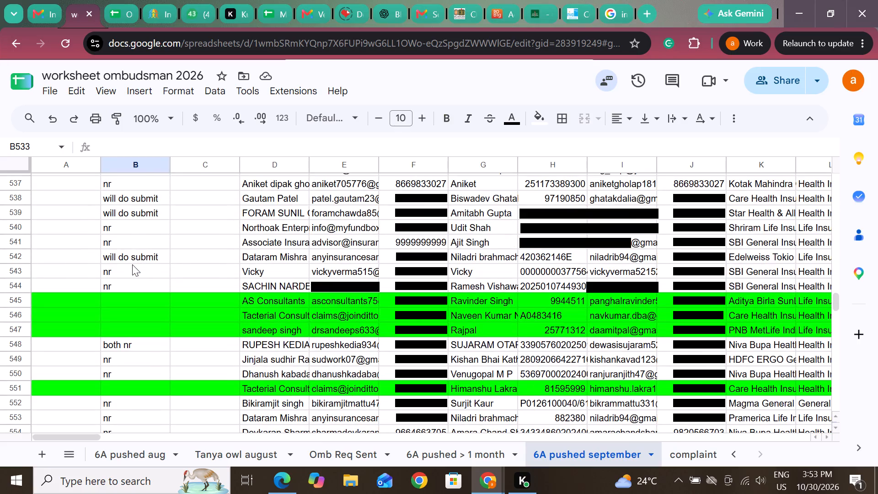
scroll(108, 302, up, 4)
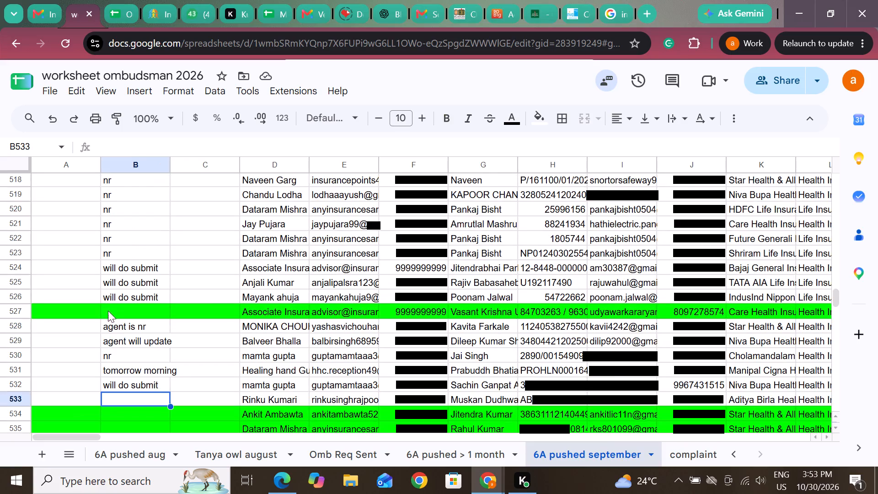
click(127, 263)
scroll(126, 268, up, 4)
click(126, 268)
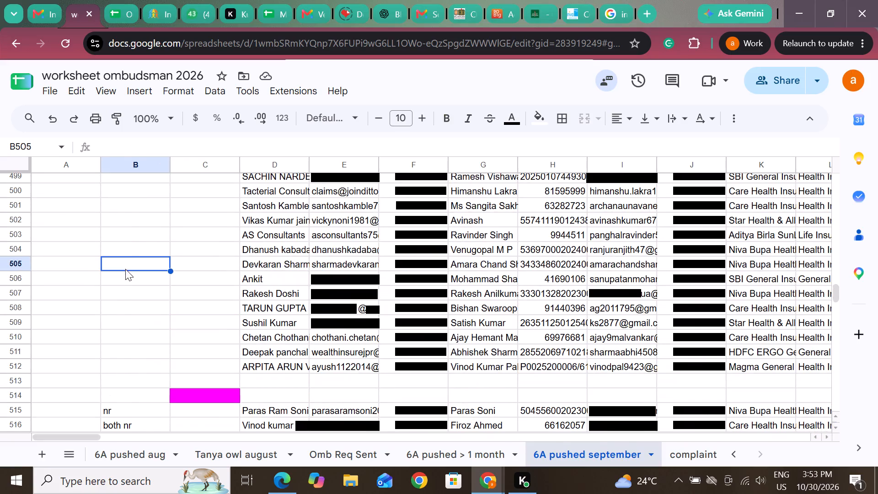
scroll(214, 281, up, 1)
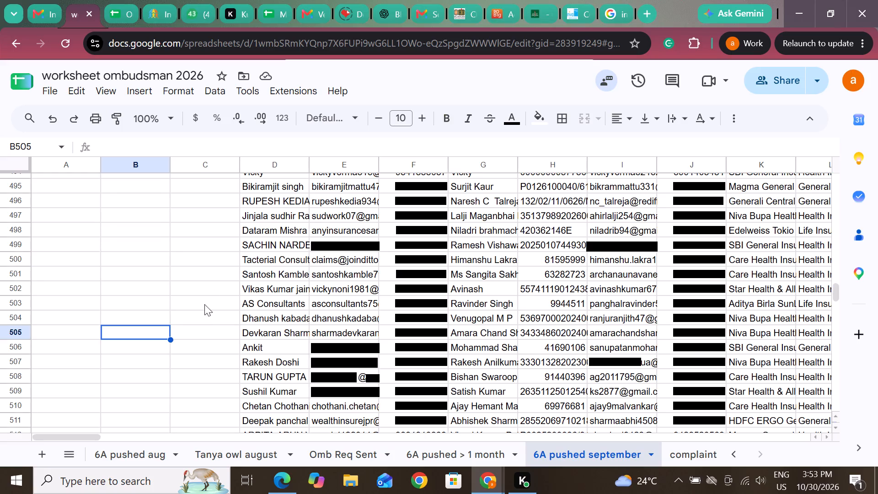
click(150, 271)
click(283, 267)
click(499, 266)
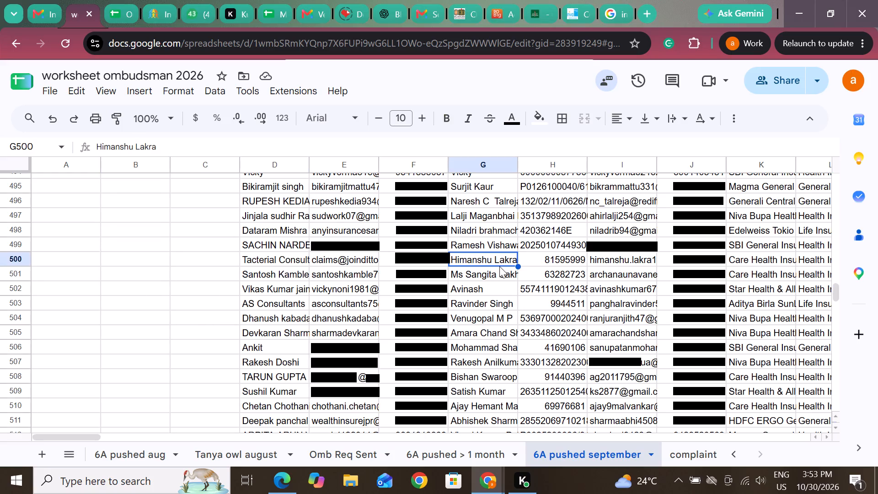
scroll(174, 317, up, 13)
scroll(141, 317, down, 3)
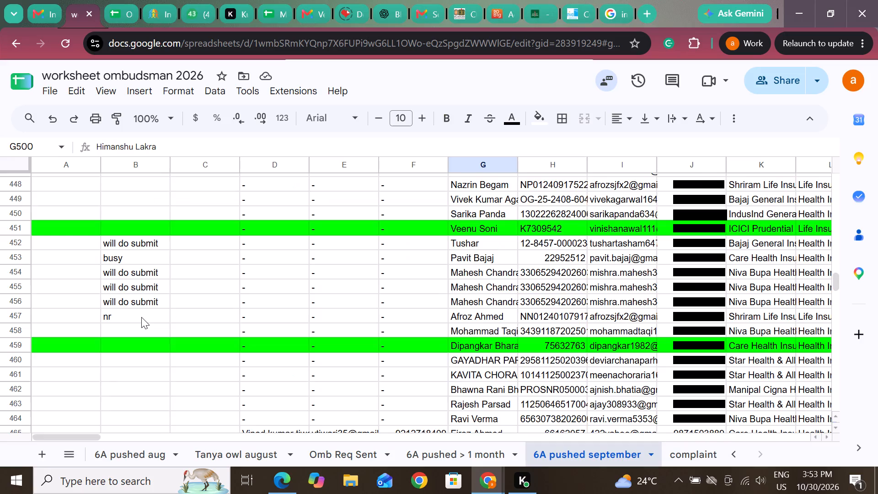
scroll(141, 317, down, 13)
scroll(141, 321, down, 8)
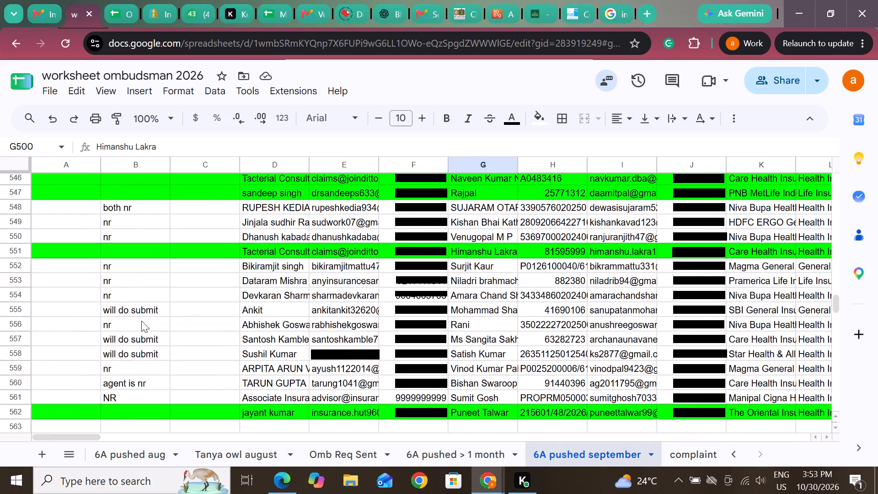
scroll(141, 321, down, 5)
scroll(141, 322, up, 11)
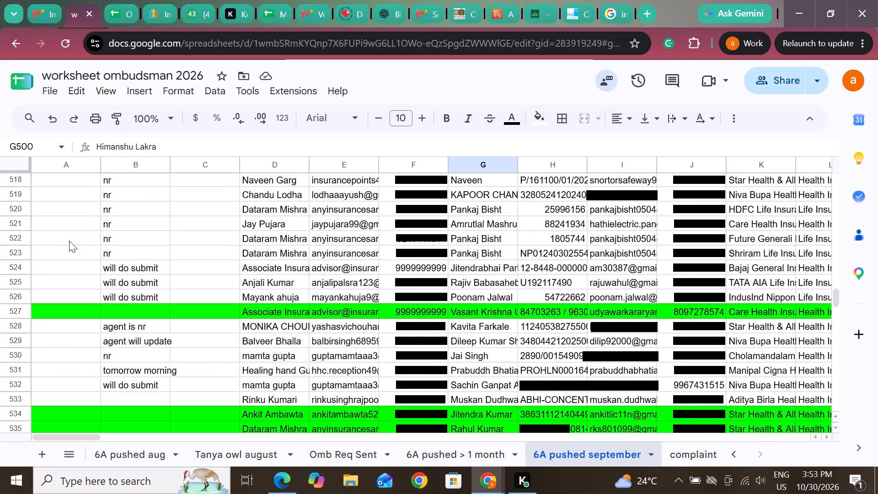
scroll(284, 258, up, 1)
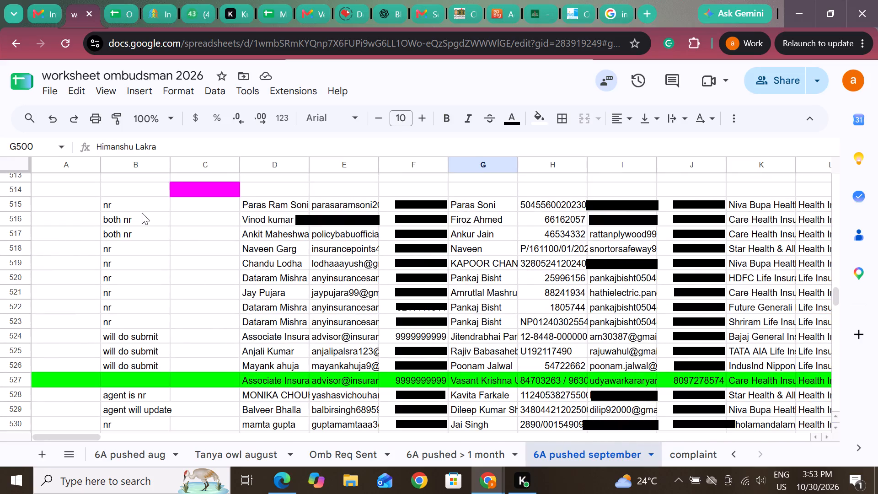
Copy the customer's phone number from row 515 and search the Form 6a complaints for it.
click(142, 213)
click(509, 194)
click(578, 198)
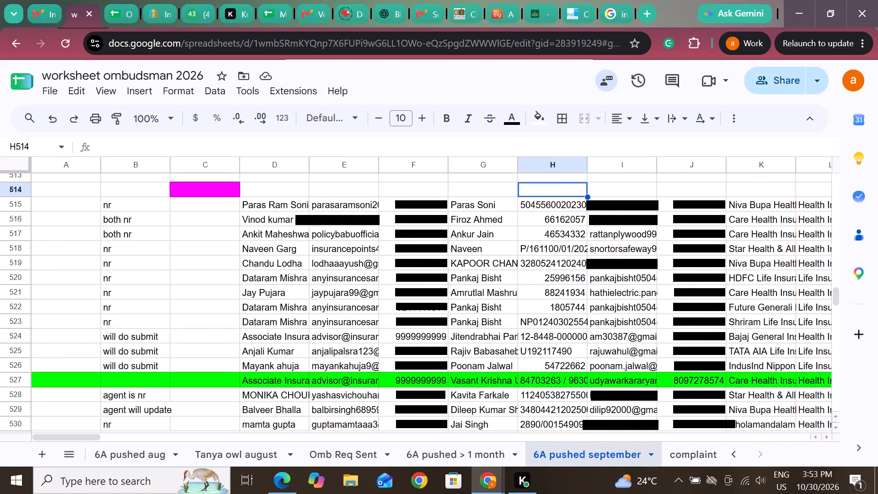
click(668, 200)
key(ctrl+c)
key(ctrl+c)
key(ctrl+c)
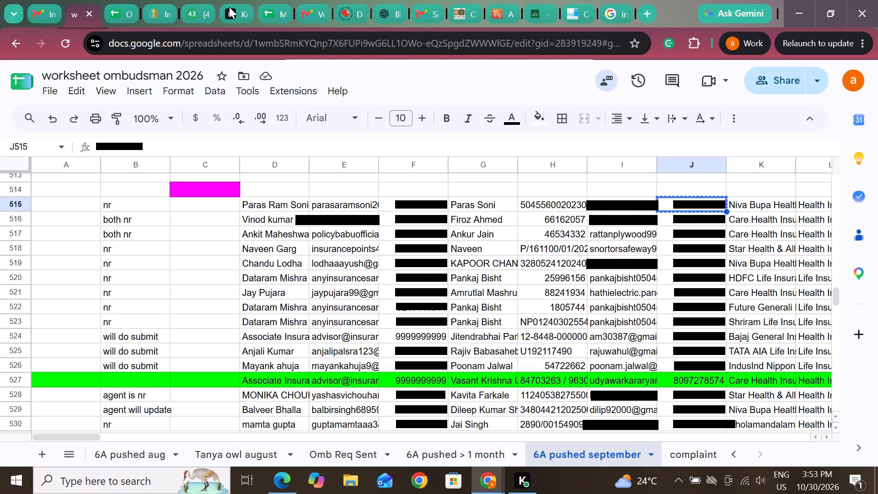
click(153, 12)
double_click(105, 162)
key(ctrl+v)
ctrl+click(185, 168)
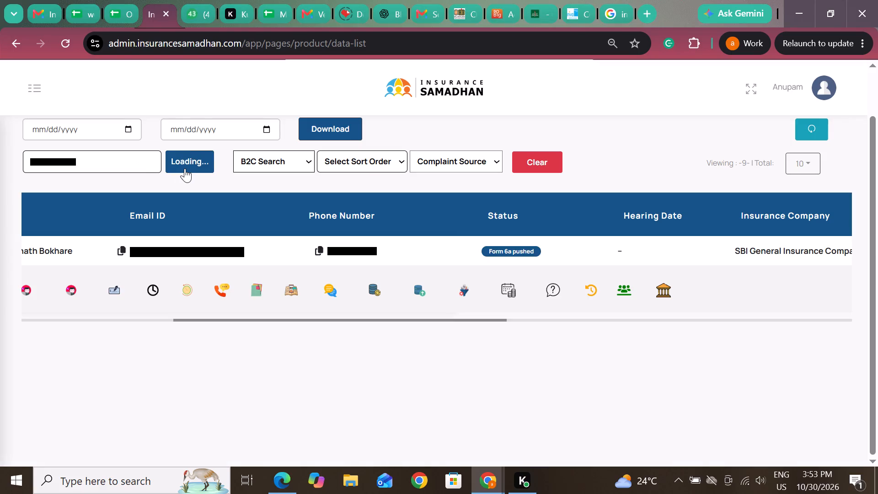
Check the row 515 customer's complaint status and its communication log, and close the log.
scroll(204, 255, right, 2)
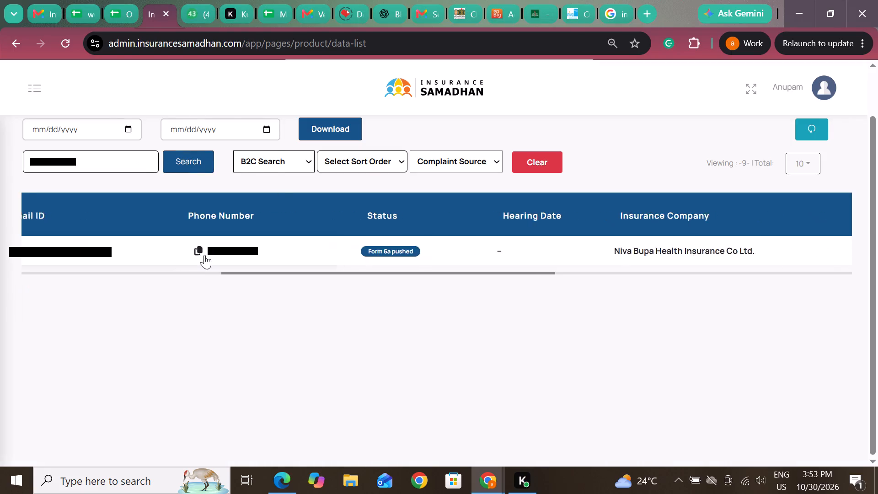
scroll(204, 255, right, 1)
scroll(307, 253, left, 2)
click(491, 255)
click(547, 290)
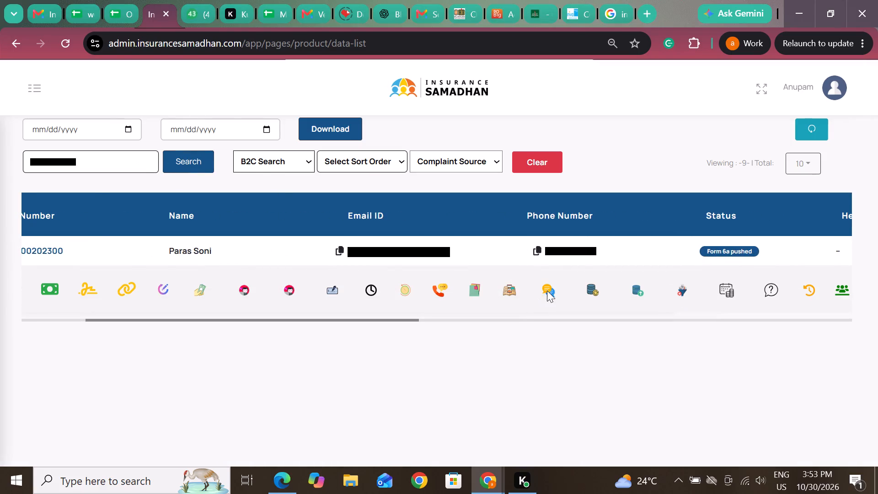
scroll(391, 266, up, 7)
click(404, 108)
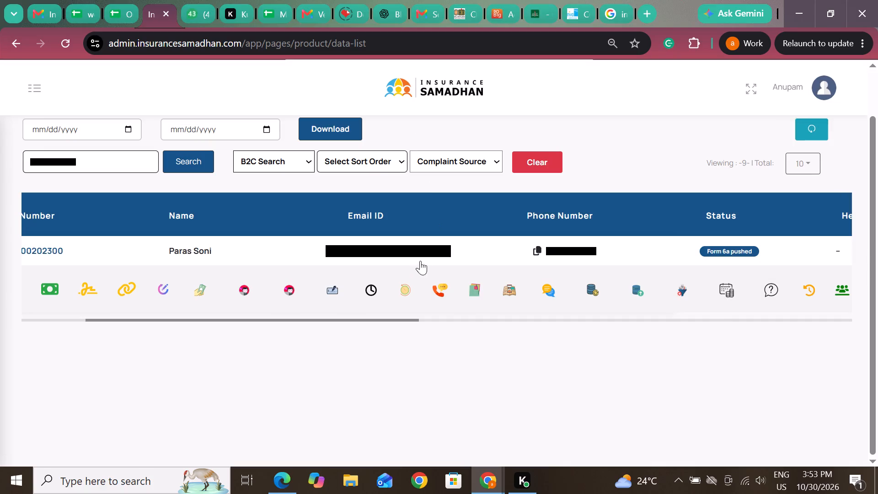
Copy the customer's phone number from row 516 of the 6A pushed september sheet and search the complaints list for it.
click(86, 19)
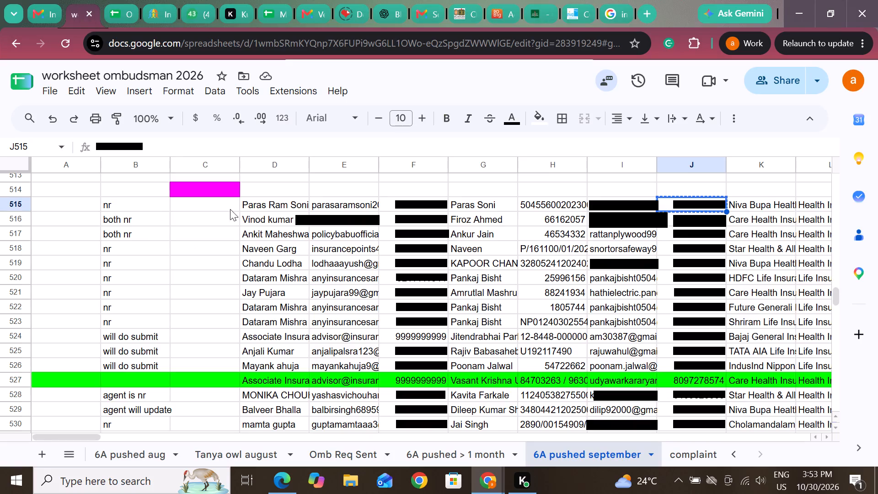
click(416, 224)
click(561, 226)
click(682, 221)
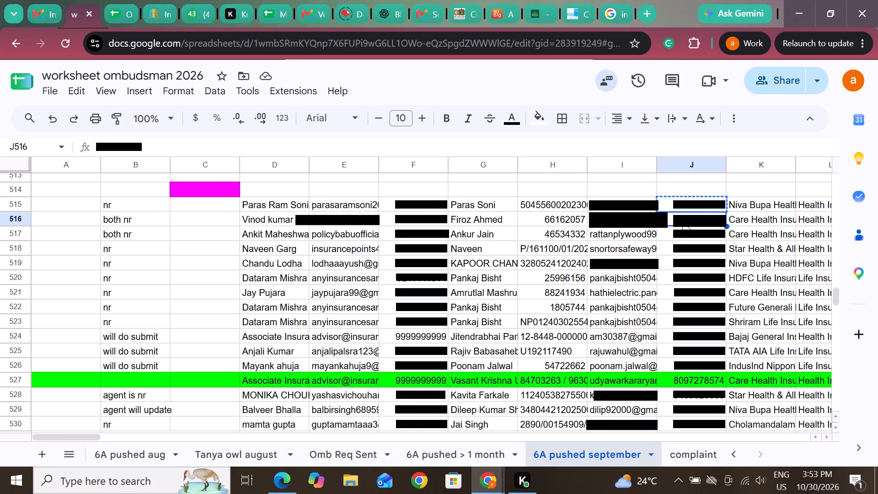
key(ctrl+c)
key(ctrl+c)
click(165, 7)
ctrl+double_click(109, 172)
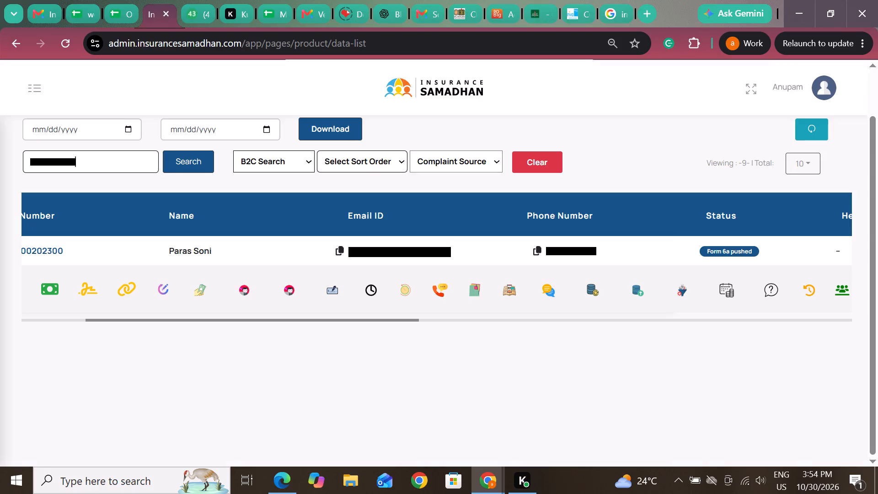
key(ctrl+v)
ctrl+click(171, 163)
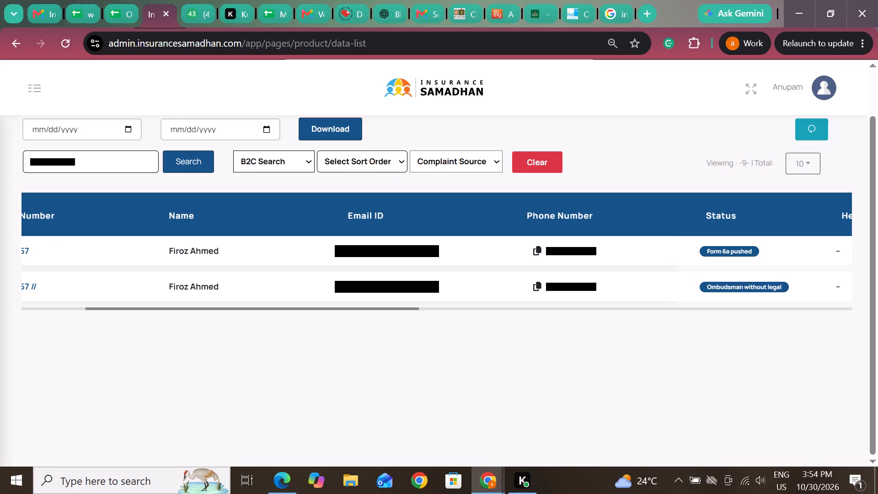
Review the communication log of the row 516 customer's "Form 6a pushed" complaint and close it.
scroll(345, 243, left, 2)
click(306, 246)
click(369, 289)
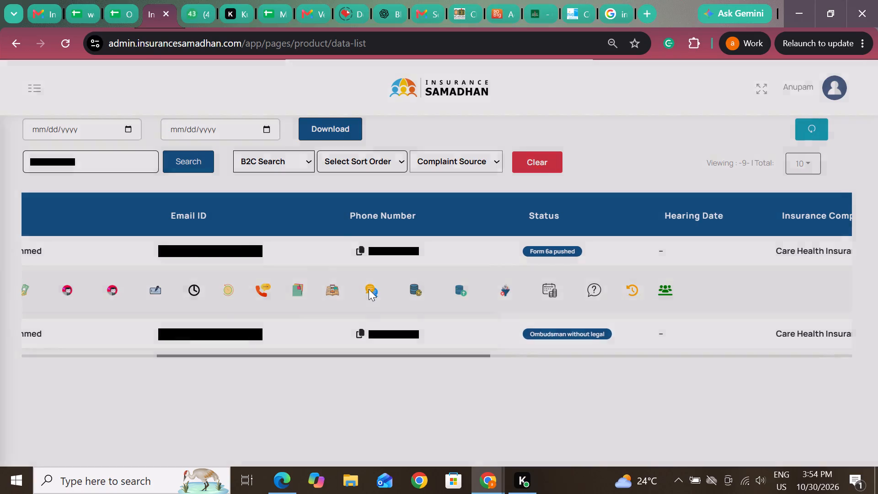
scroll(345, 263, up, 5)
click(378, 102)
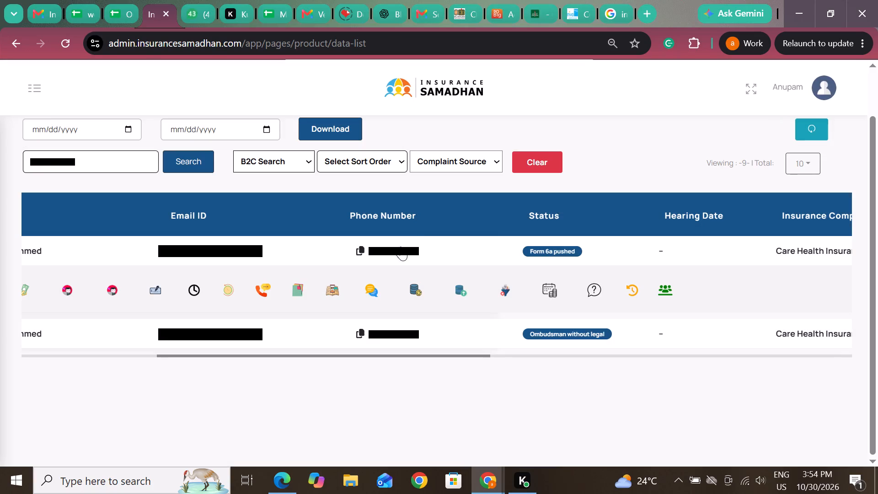
Copy the customer's phone number from the "Form 6a pushed" complaint and call it through the Smartflo dialer.
click(362, 249)
click(499, 23)
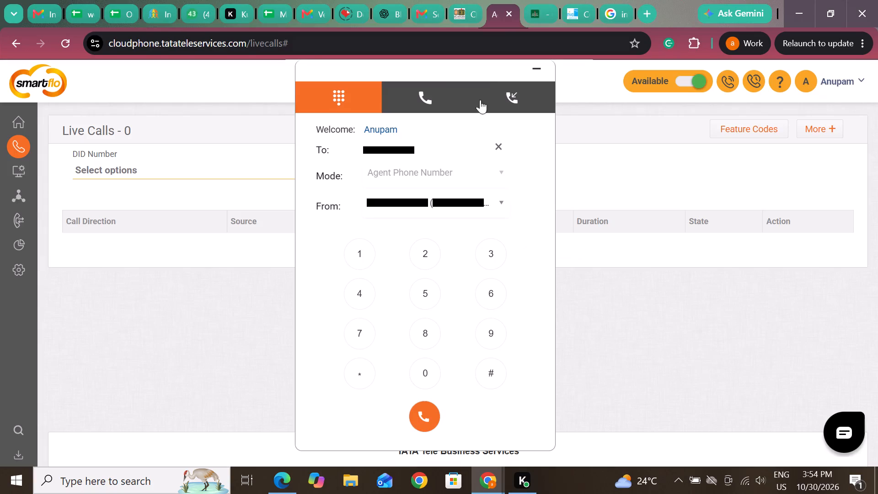
ctrl+double_click(409, 150)
key(ctrl+v)
click(422, 424)
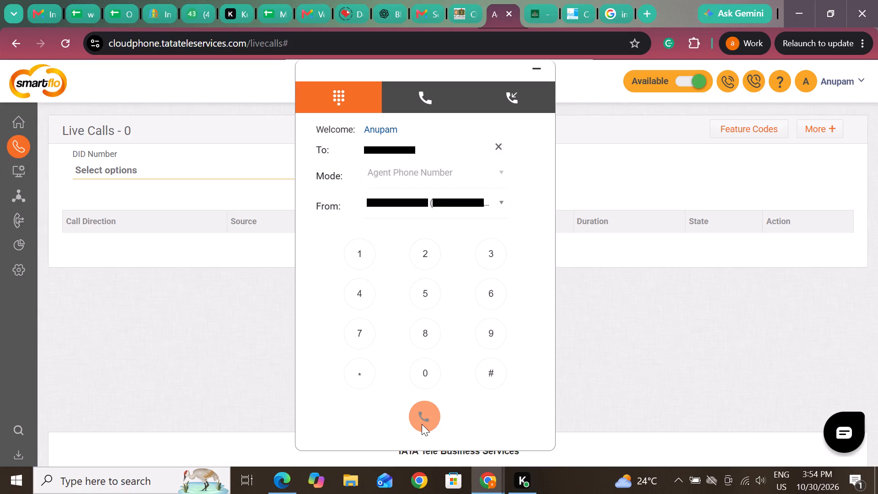
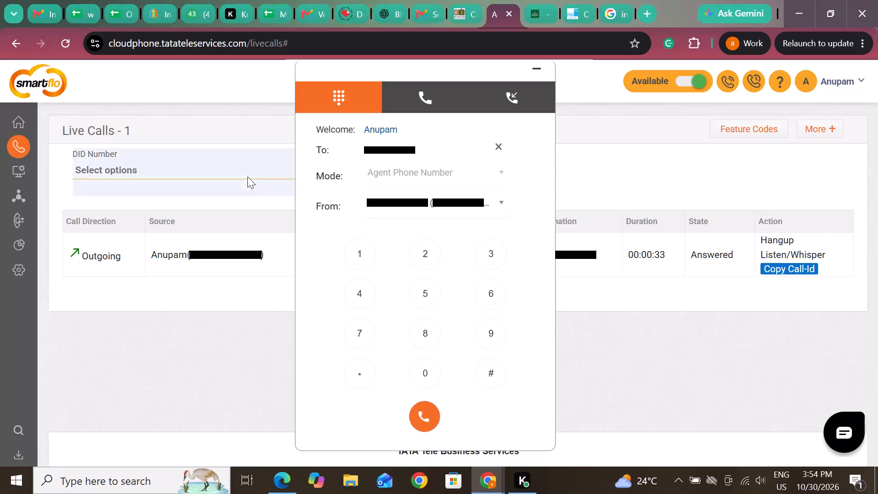
During the live call, open the customer's "Form 6a pushed" complaint details and examine the Form 6A data in the Ombudsman section.
click(145, 12)
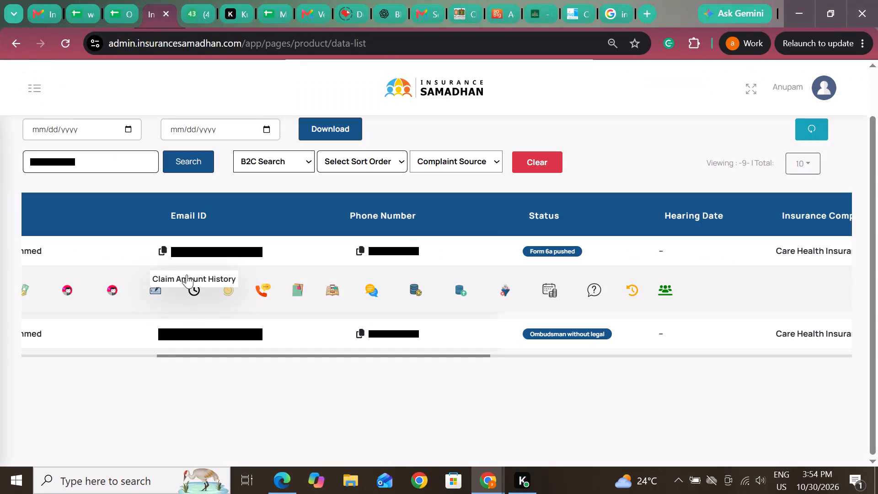
scroll(187, 274, right, 4)
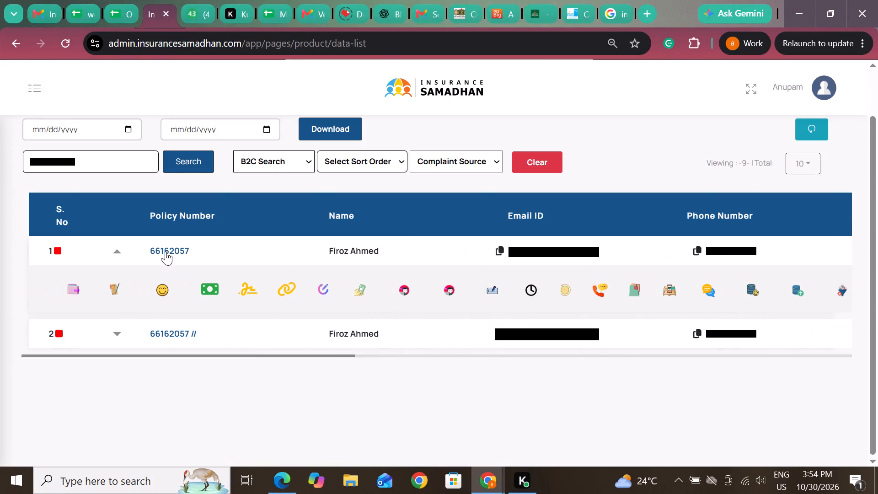
click(166, 251)
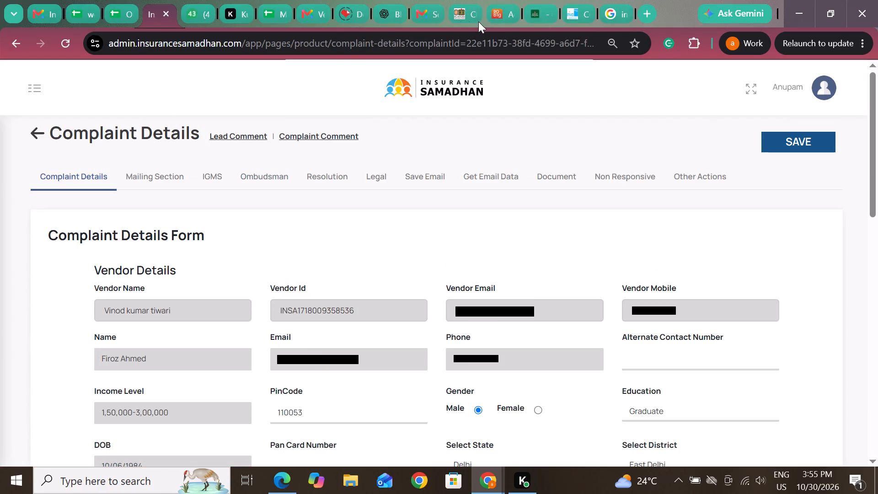
click(491, 20)
scroll(205, 170, up, 6)
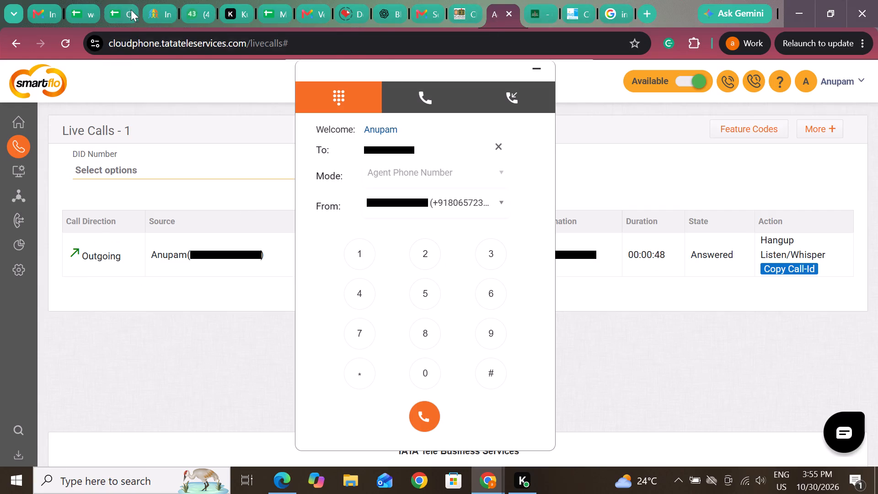
click(150, 15)
scroll(262, 255, down, 3)
scroll(294, 242, up, 5)
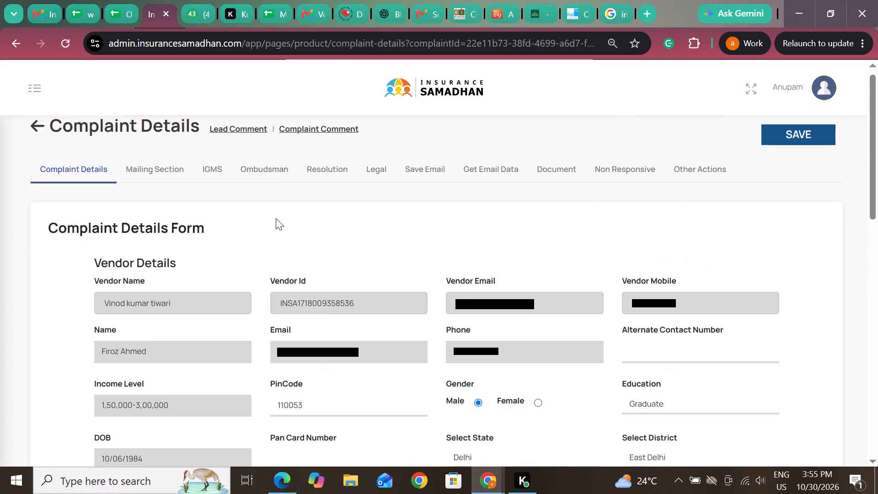
click(267, 183)
scroll(359, 245, down, 4)
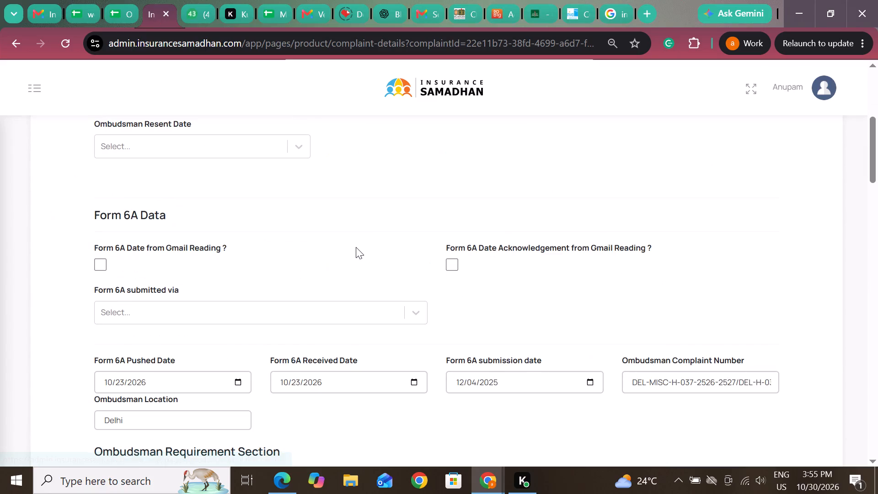
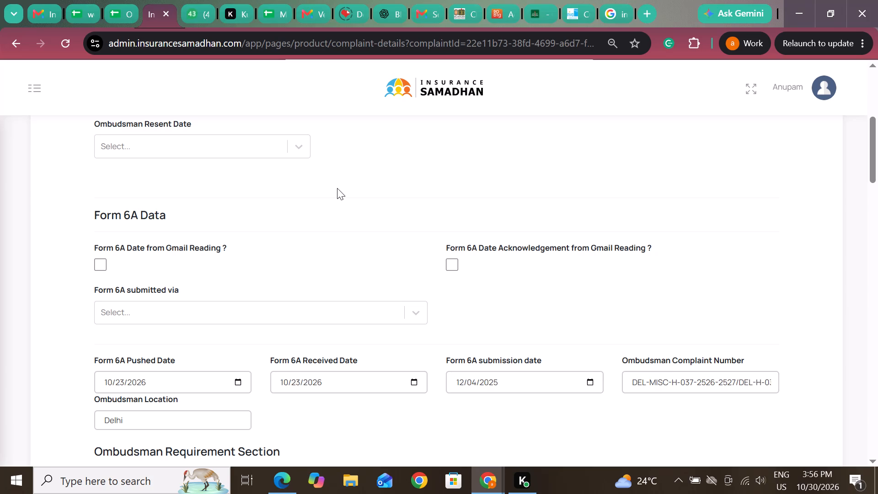
Add the comment "nr" to the complaint's communication log without sending a notification, and close the log.
scroll(346, 185, up, 10)
click(339, 134)
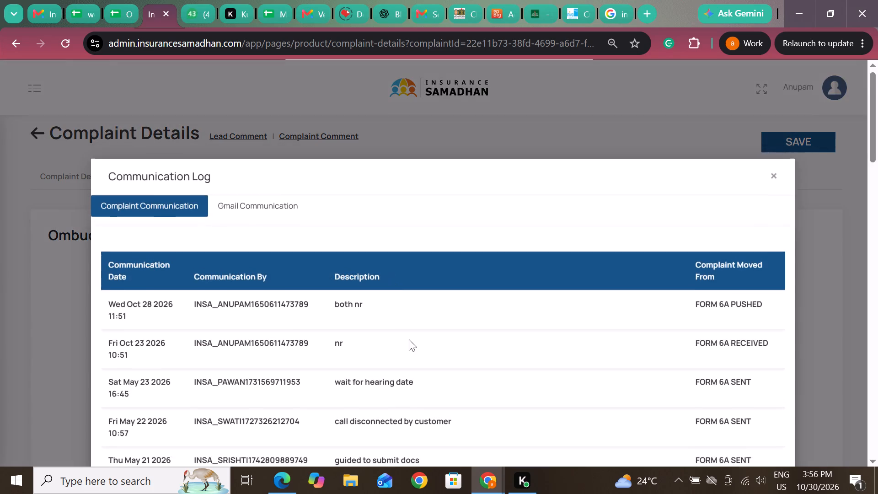
scroll(409, 343, down, 8)
click(493, 434)
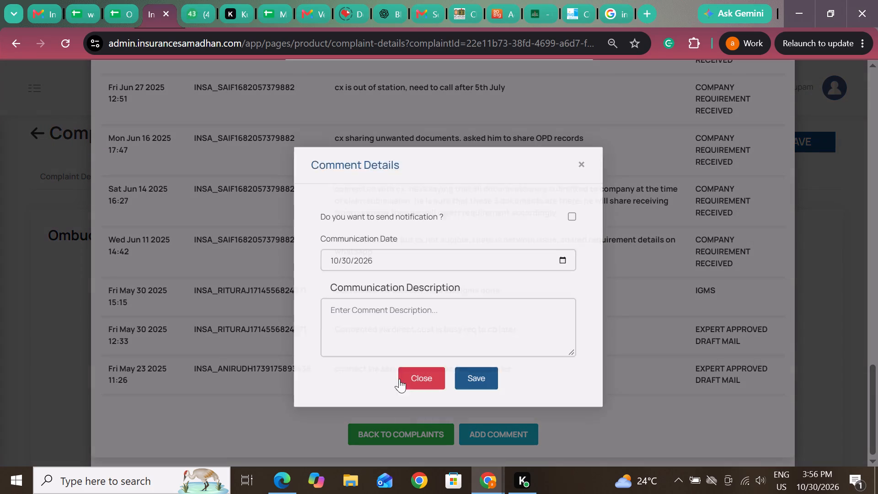
click(389, 364)
text(nr)
key(space)
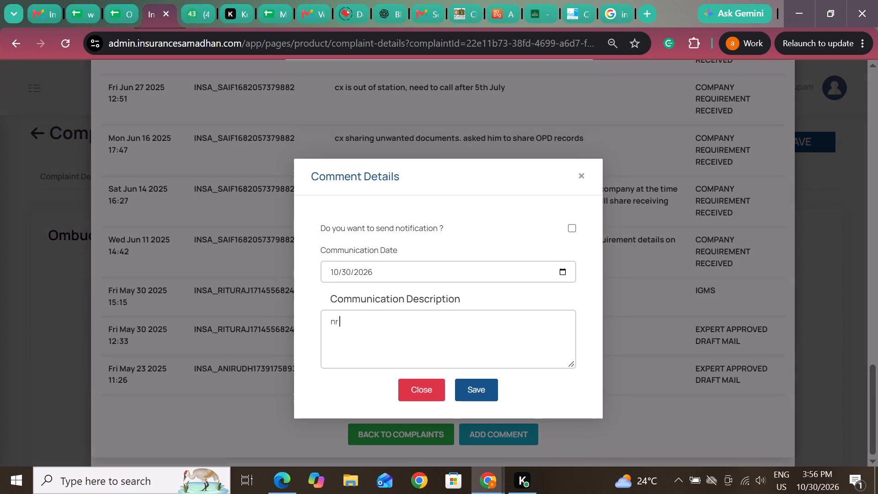
key(Tab)
key(Tab)
key(Return)
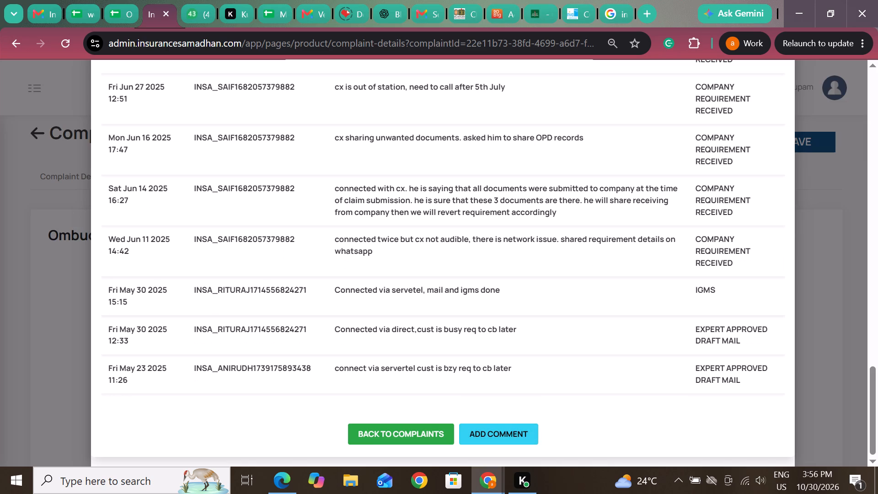
scroll(389, 363, up, 8)
scroll(285, 267, up, 12)
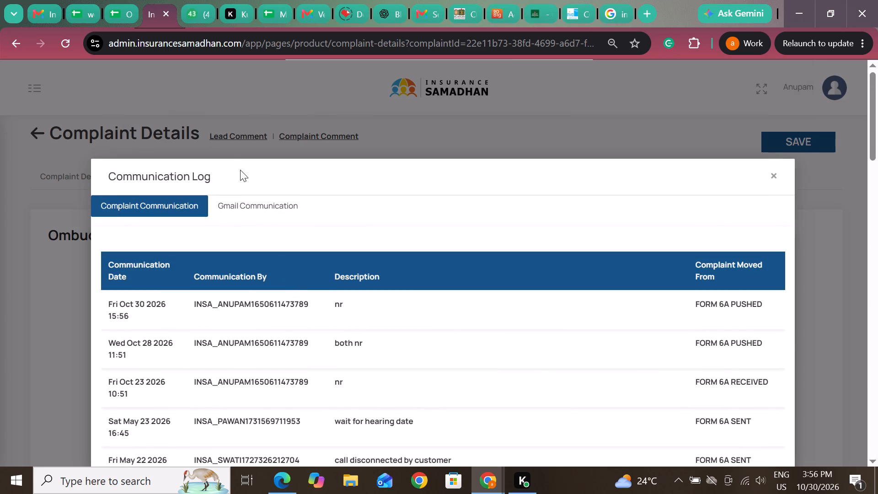
click(217, 116)
Record "nr" in column A of row 516 on the 6A pushed september sheet of the ombudsman worksheet.
click(90, 7)
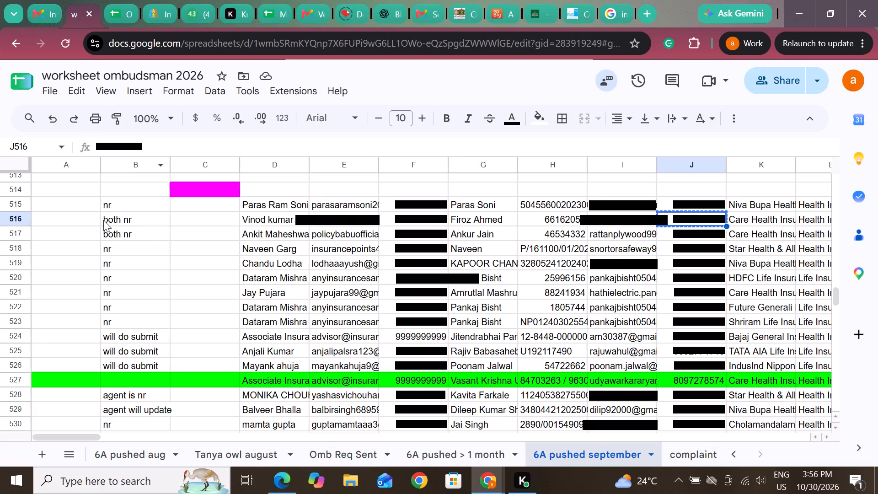
click(100, 217)
click(58, 217)
scroll(58, 217, right, 1)
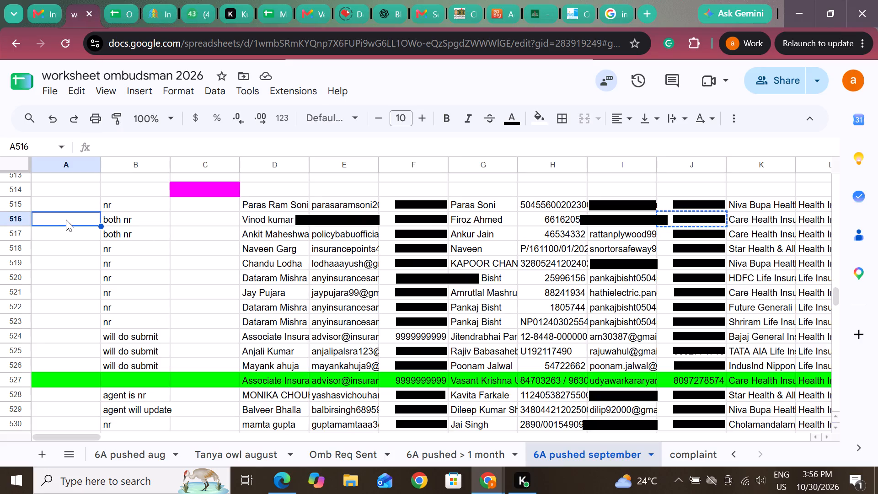
text(nr)
click(70, 242)
click(74, 231)
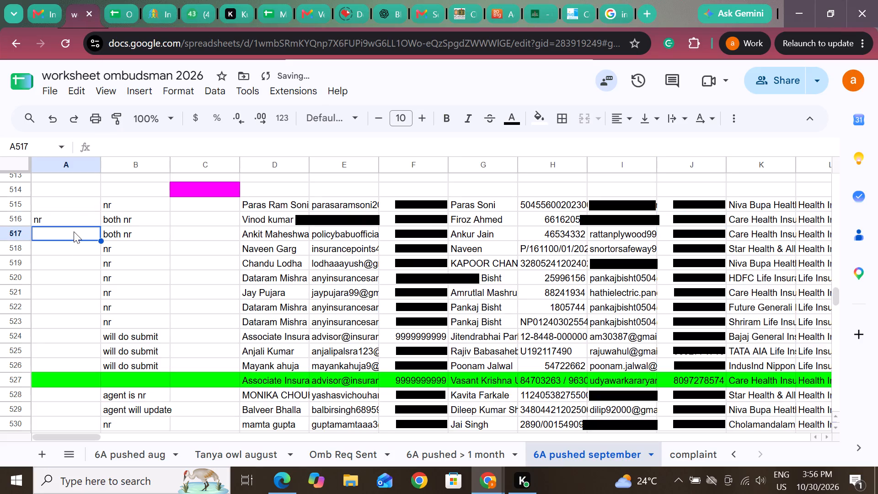
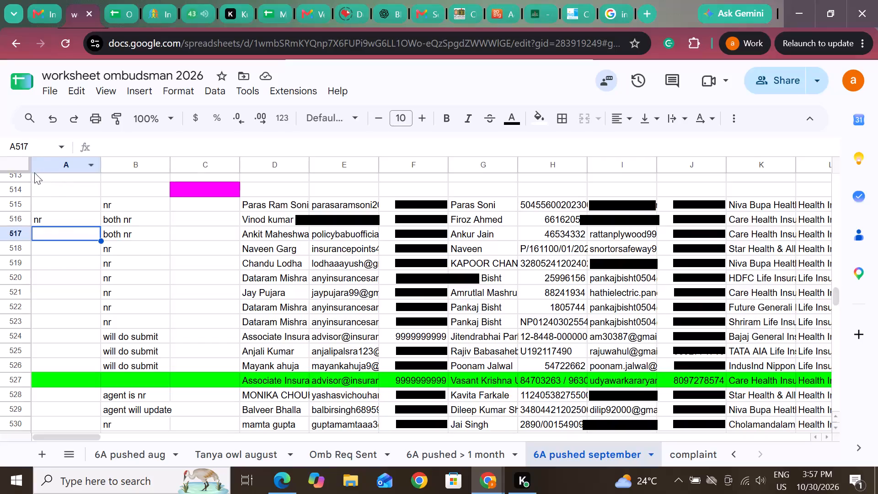
Copy the customer phone number from row 517 of the 6A pushed september sheet and search Form 6a Received Complaints for it.
click(54, 248)
click(59, 233)
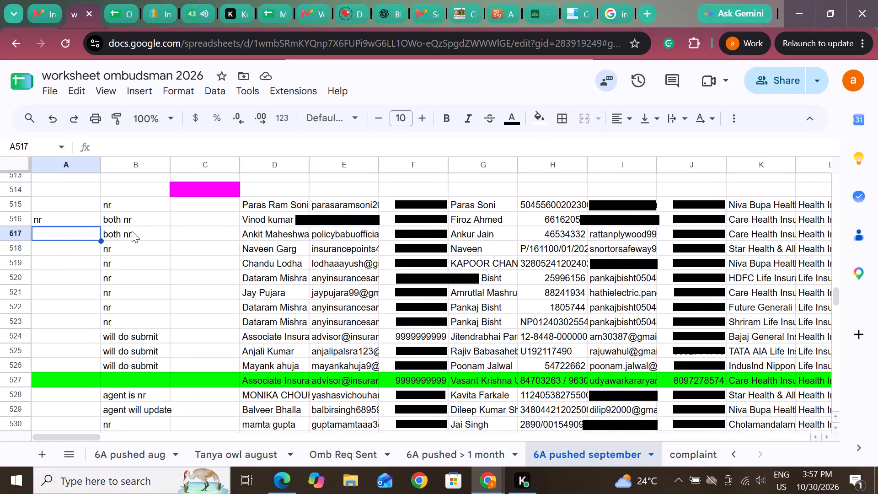
click(481, 228)
click(610, 239)
click(691, 236)
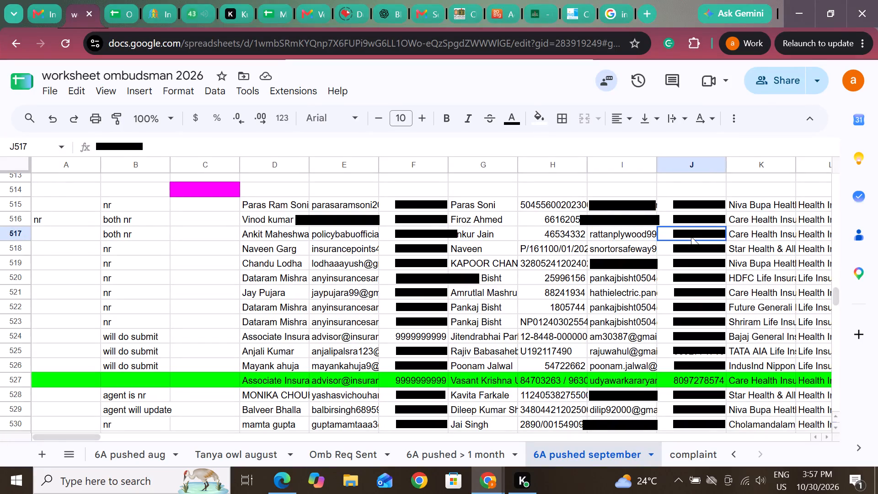
key(ctrl+c)
key(ctrl+c)
key(ctrl+c)
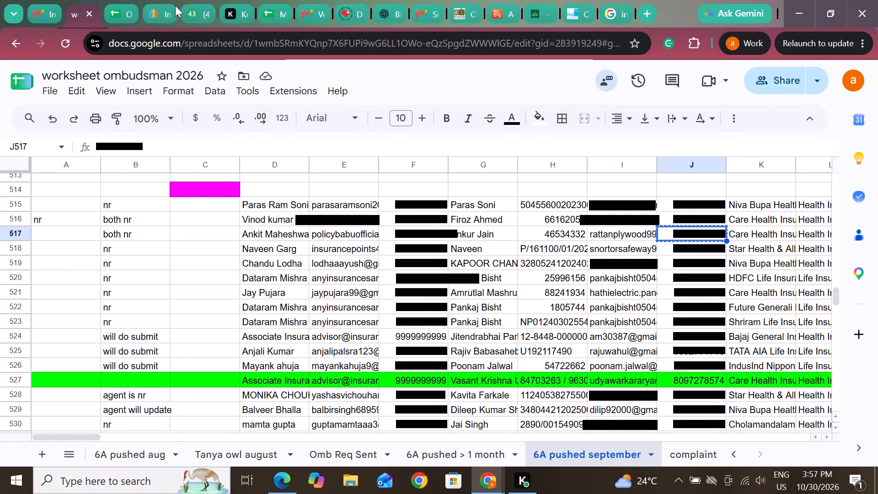
click(155, 18)
click(36, 134)
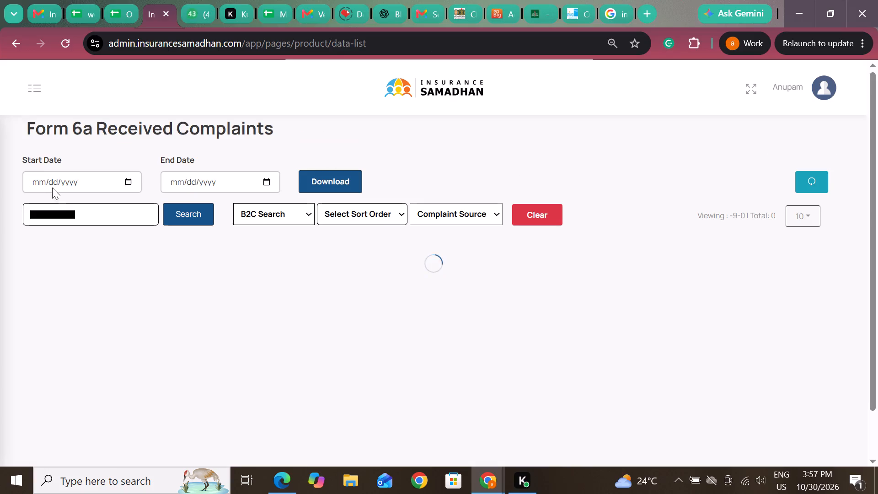
ctrl+double_click(74, 205)
key(ctrl+v)
click(157, 219)
click(166, 219)
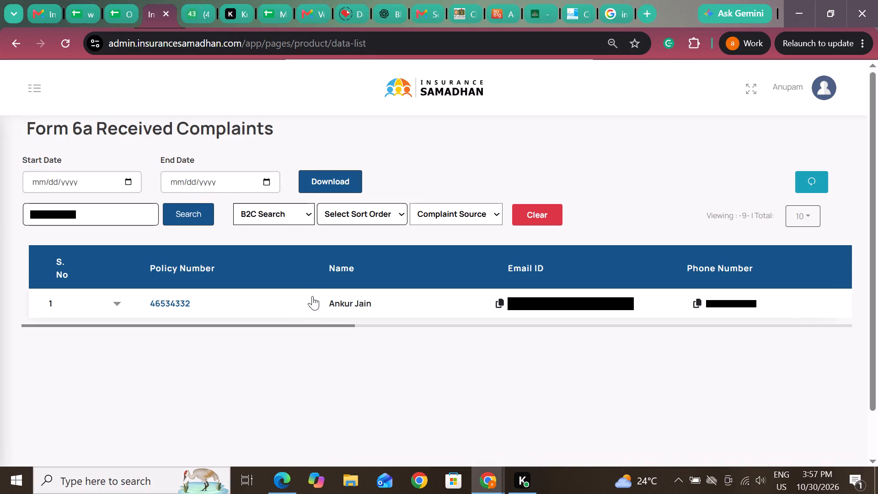
Review the communication log of the found Care Health complaint, close the log and collapse the complaint's action row.
scroll(305, 308, left, 2)
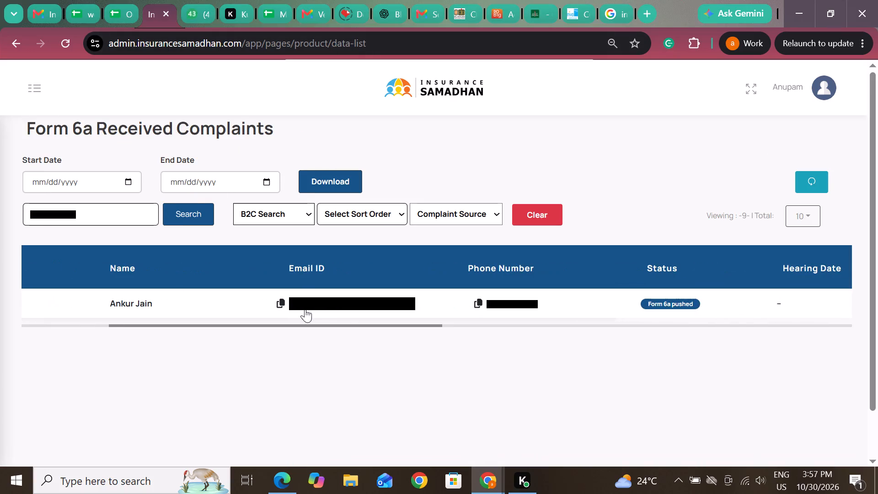
scroll(263, 305, right, 6)
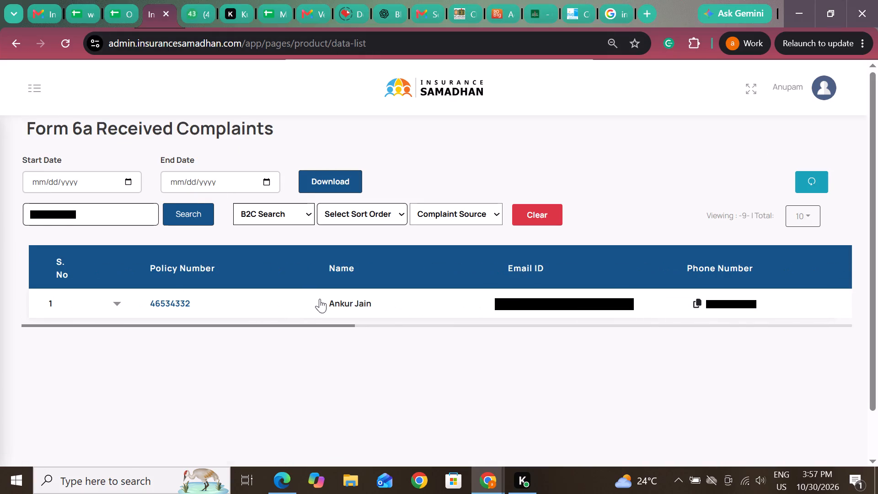
scroll(320, 299, left, 1)
click(561, 310)
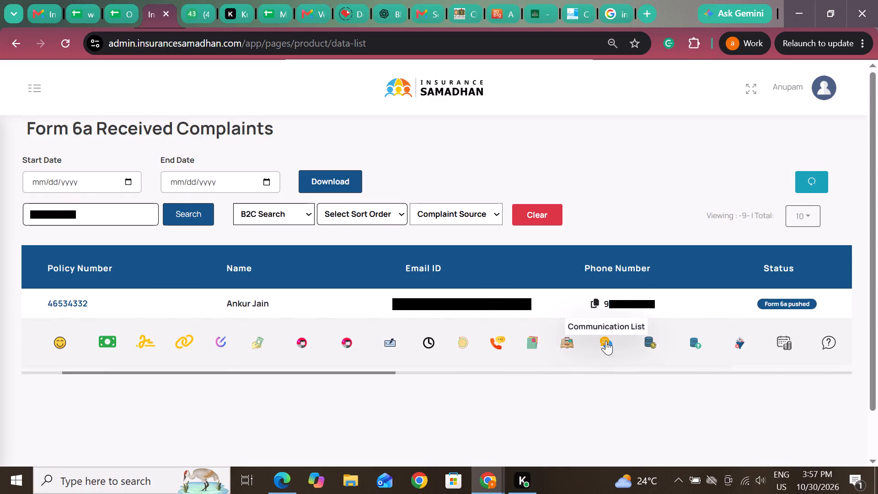
click(606, 341)
scroll(345, 302, up, 5)
click(252, 127)
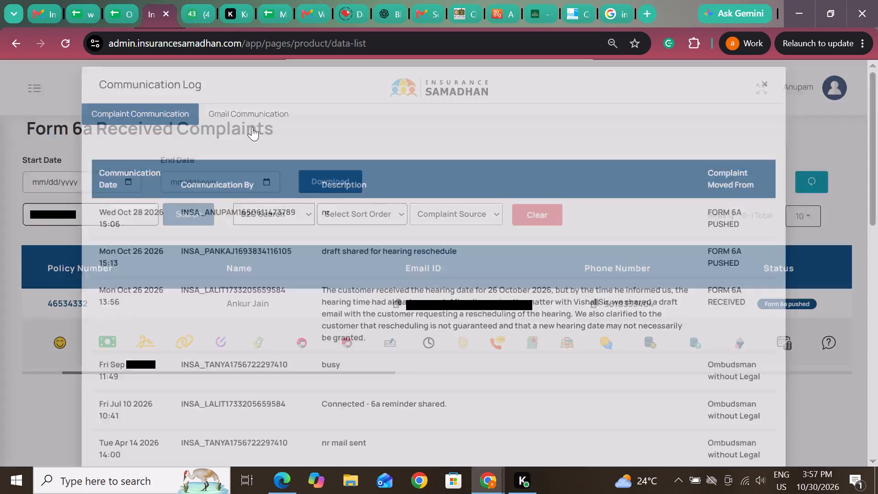
scroll(257, 302, right, 2)
click(118, 302)
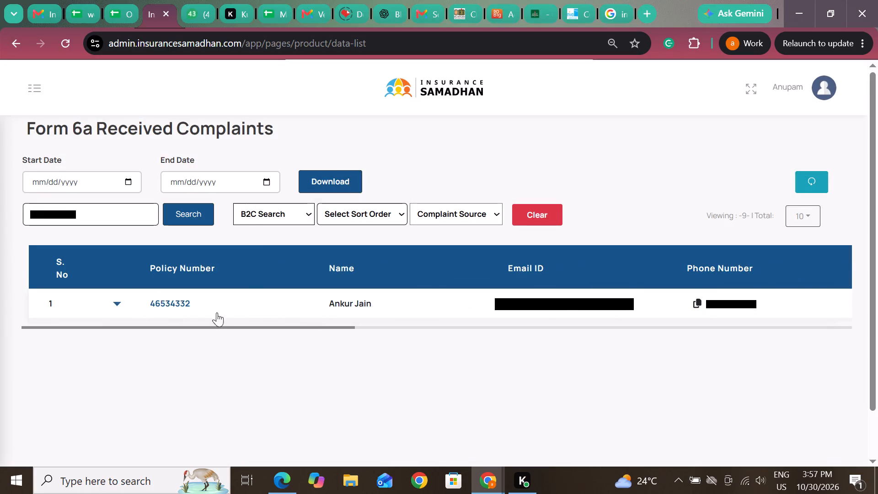
Copy the customer's phone number from the complaint and call it from the Smartflo dialer.
scroll(318, 312, left, 1)
scroll(483, 304, left, 1)
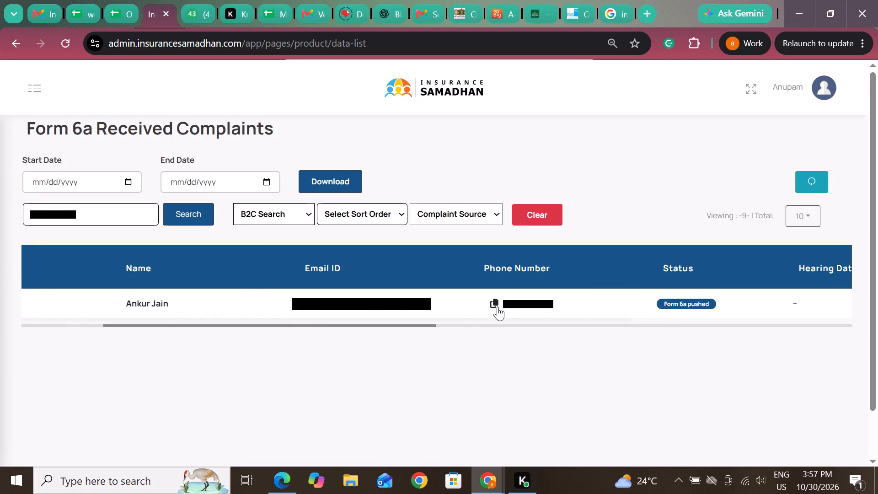
click(498, 306)
scroll(498, 306, left, 1)
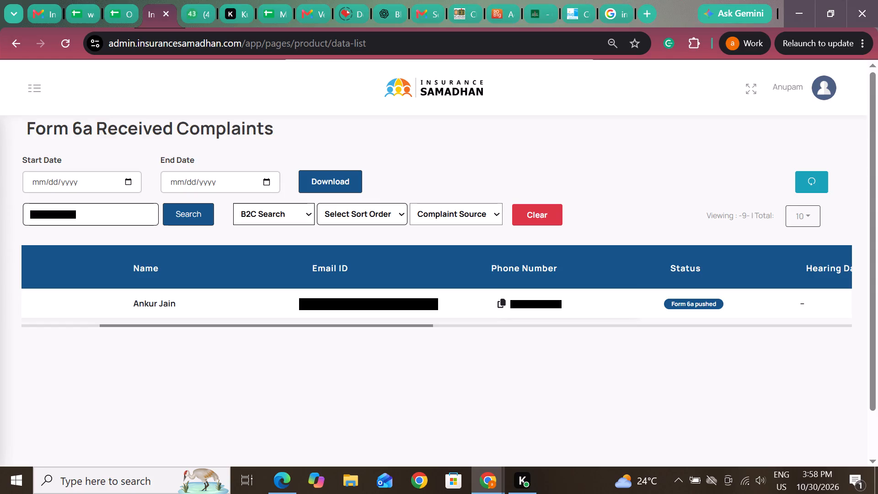
click(503, 301)
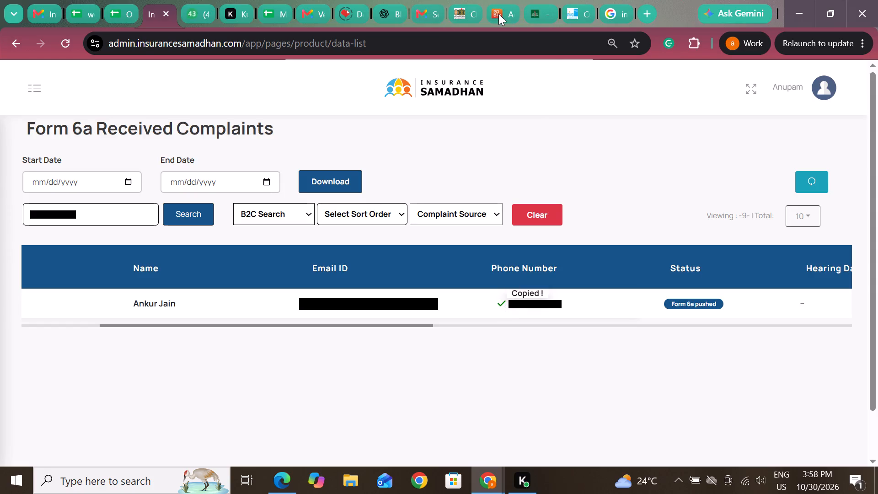
click(500, 16)
double_click(400, 149)
key(ctrl+v)
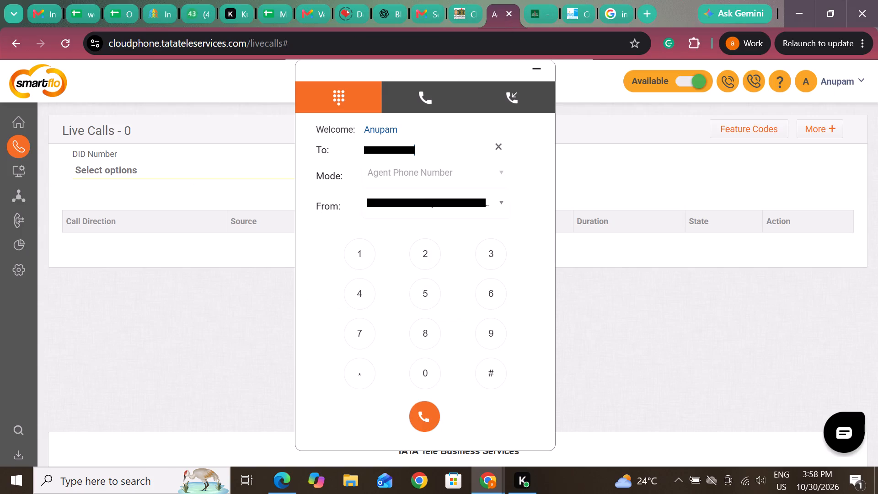
click(423, 407)
scroll(727, 104, up, 5)
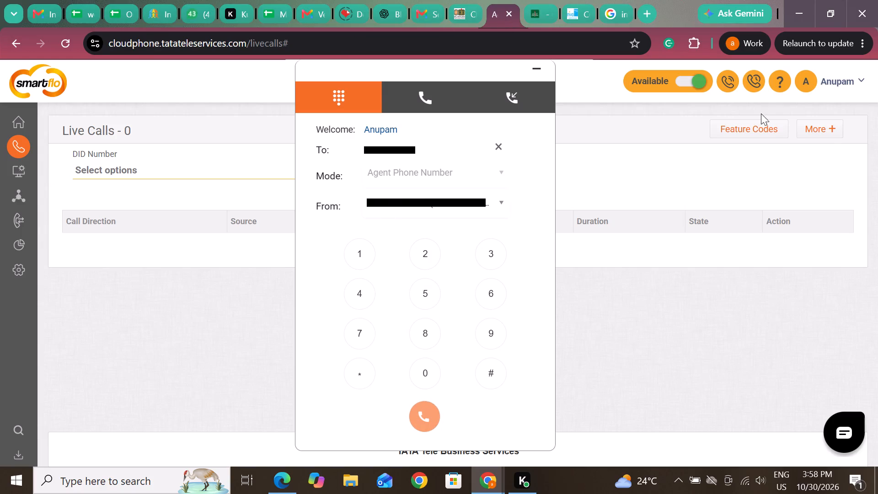
click(825, 133)
click(819, 125)
scroll(276, 67, up, 5)
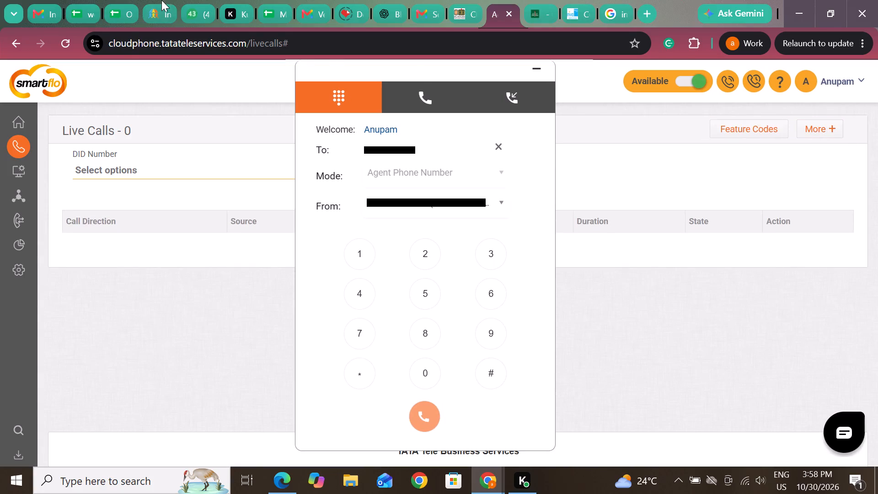
Return to the called customer's complaint in the Form 6a Received Complaints list of the Insurance Samadhan admin site.
click(149, 9)
scroll(169, 295, up, 2)
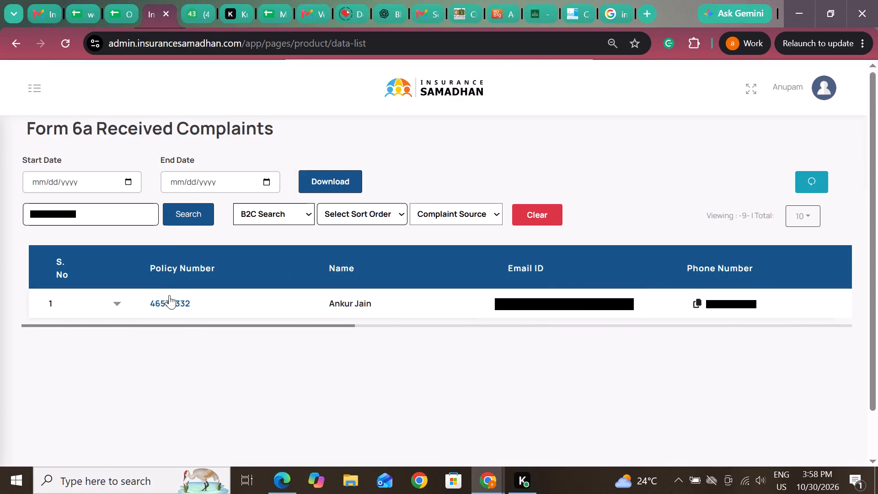
scroll(169, 295, left, 4)
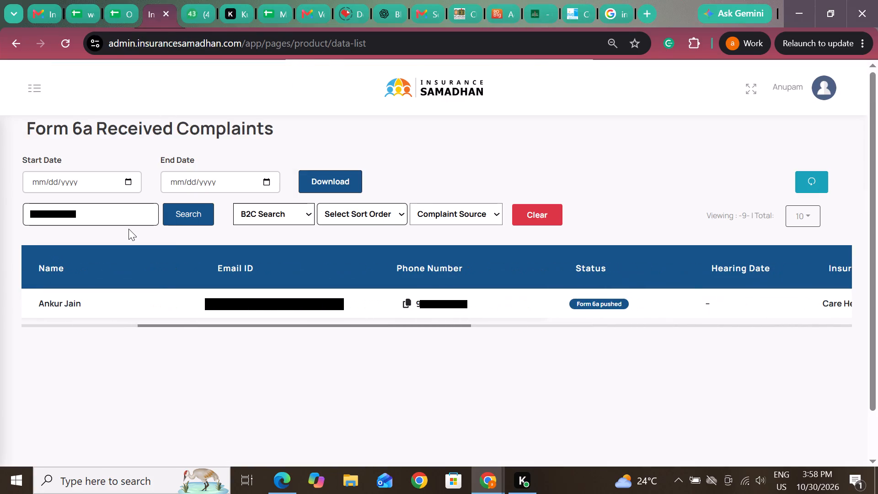
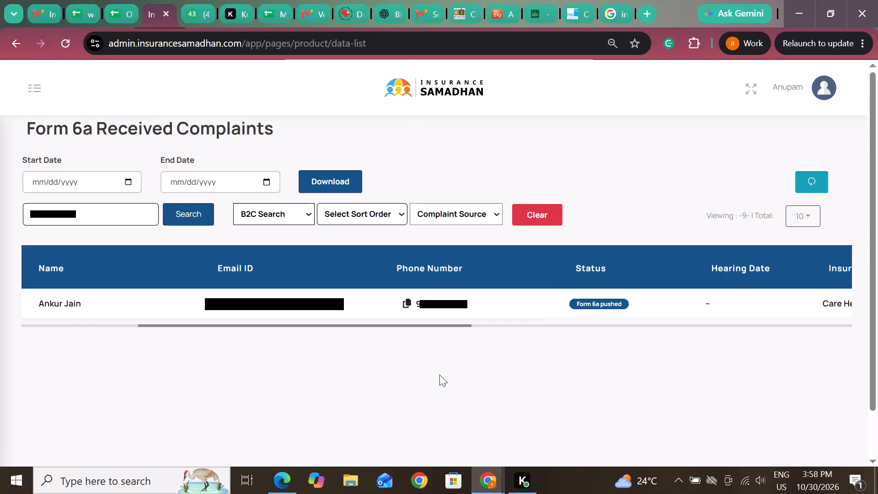
Add the comment "nr" to the communication log of the called customer's Care Health complaint and close the log.
click(369, 305)
click(416, 343)
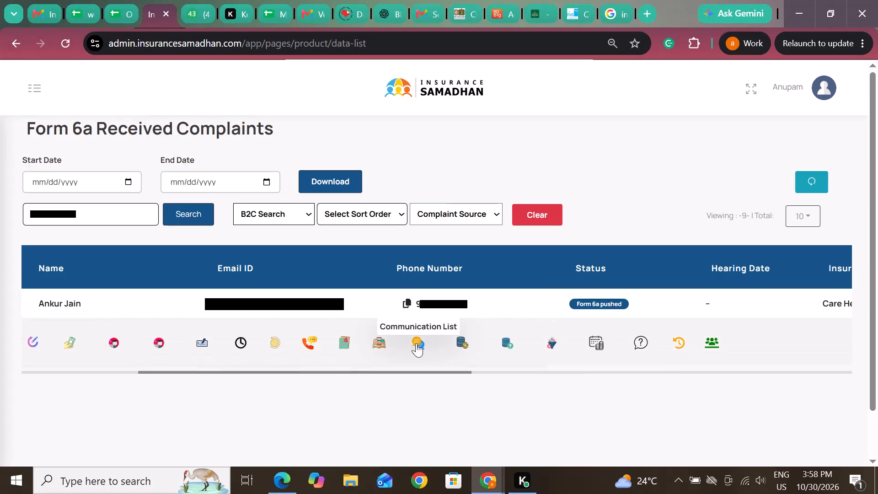
scroll(315, 349, down, 7)
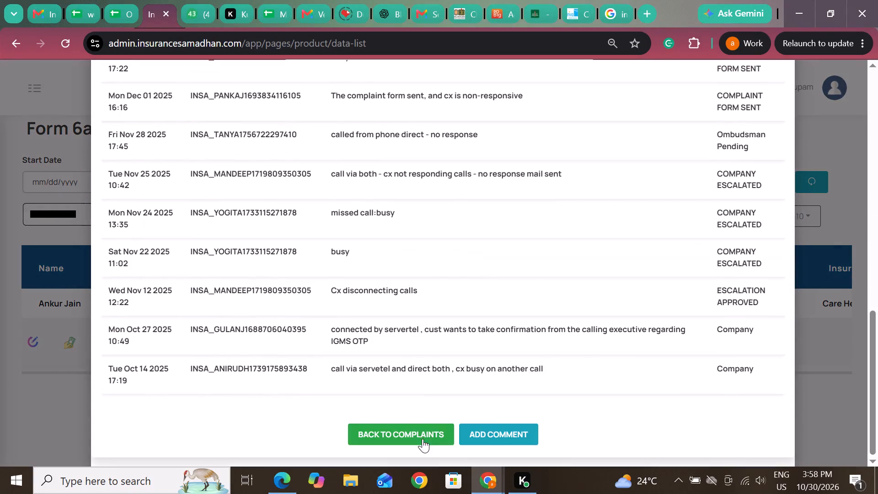
click(487, 429)
click(347, 343)
key(n)
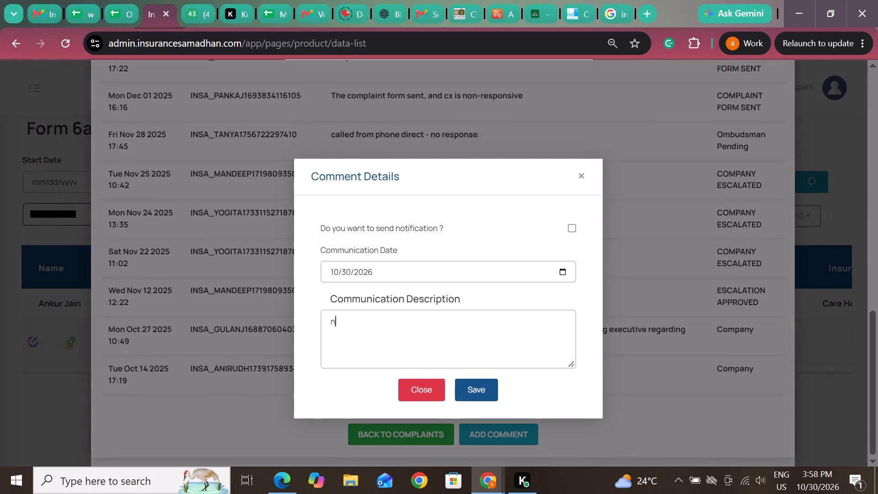
key(r)
click(461, 386)
scroll(108, 108, up, 9)
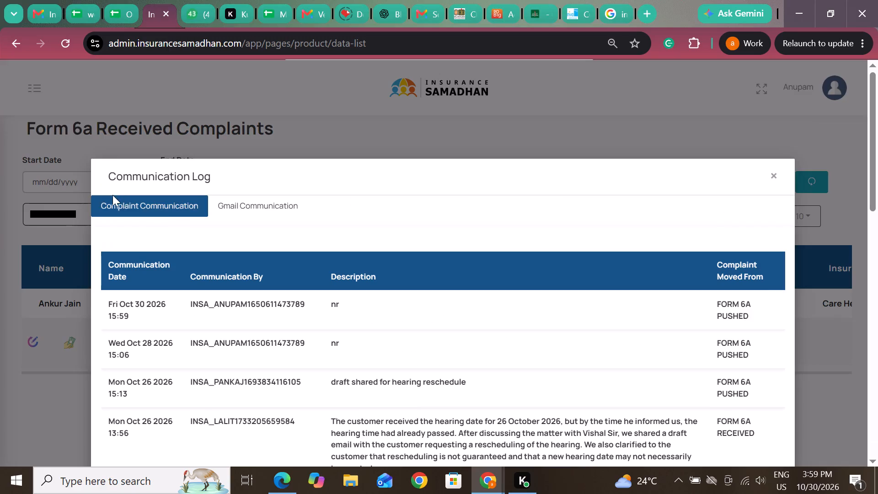
scroll(182, 206, up, 6)
click(215, 108)
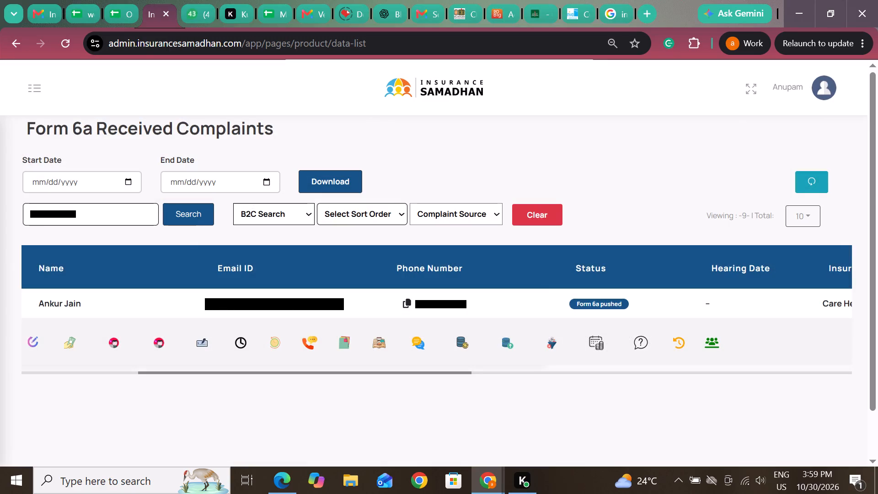
Open the complaint's details and send the customer the Non-Responsive Reminder mail from the reminder mail generator in its other actions.
scroll(181, 283, right, 6)
click(172, 300)
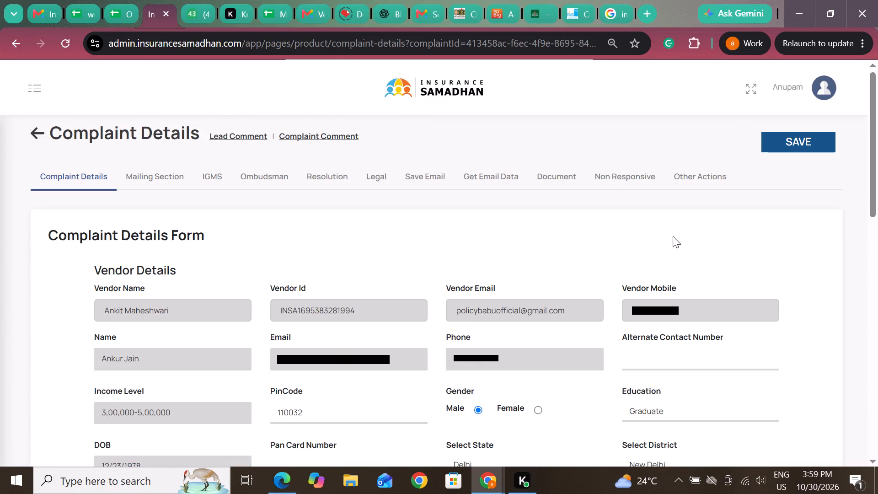
click(688, 182)
scroll(331, 216, down, 5)
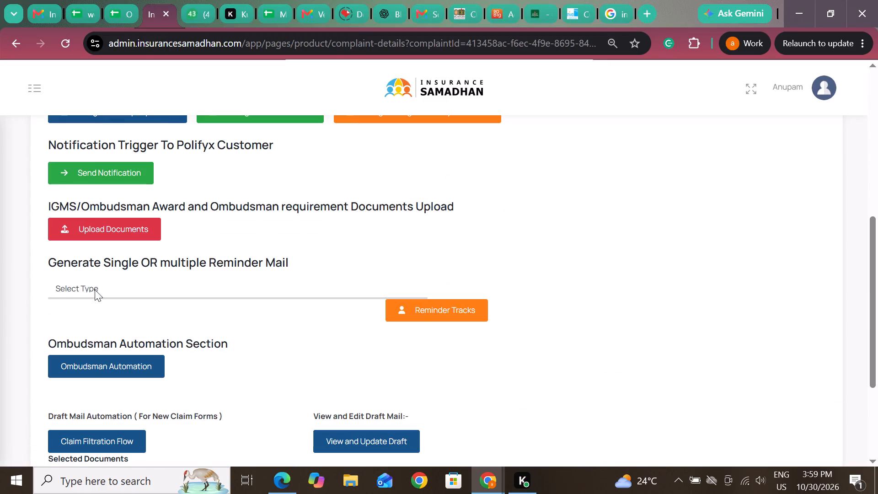
click(95, 290)
click(86, 321)
scroll(182, 232, down, 4)
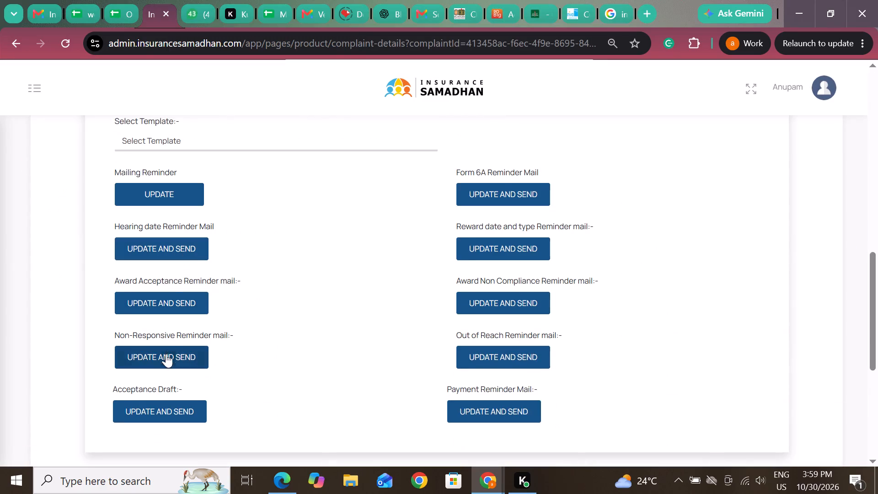
click(166, 354)
scroll(420, 226, down, 7)
click(462, 431)
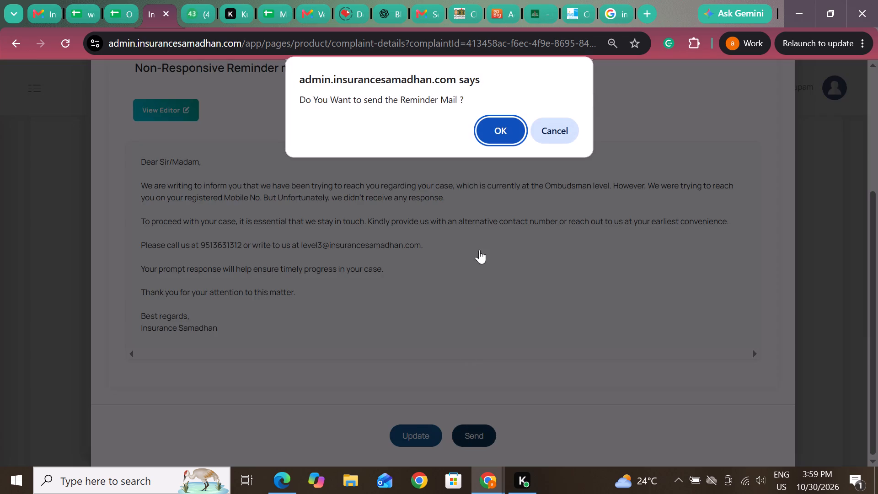
click(493, 131)
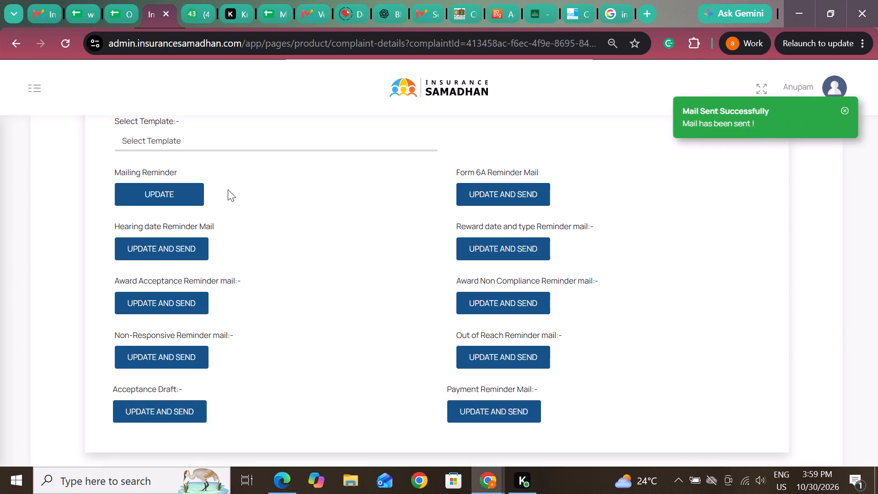
scroll(189, 244, up, 7)
Record "nr" in column A of row 517 on the 6A pushed september sheet of worksheet ombudsman 2026.
click(109, 11)
click(89, 21)
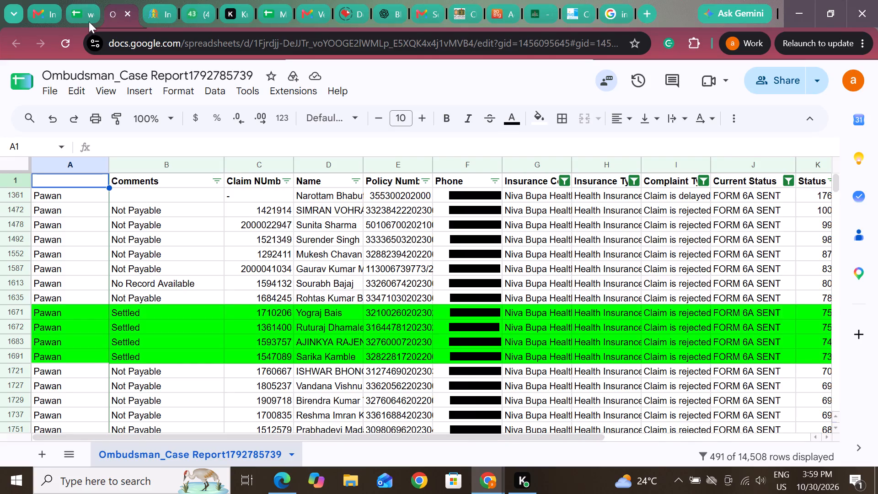
click(80, 237)
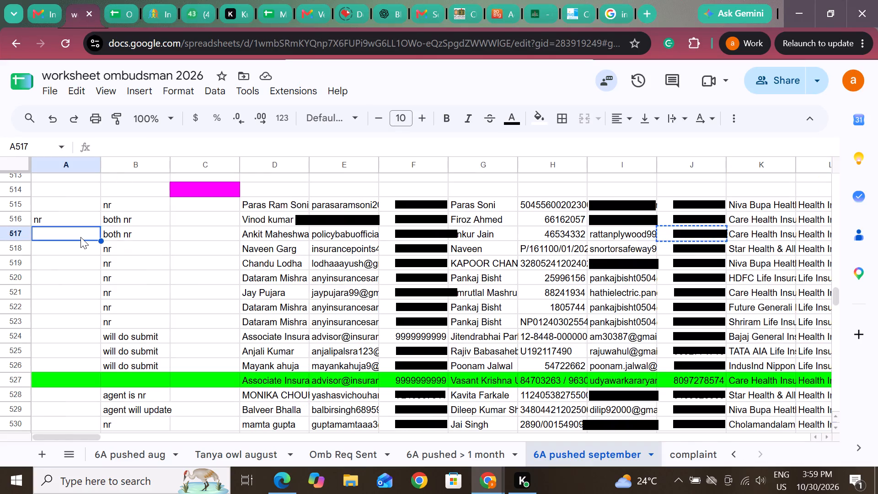
key(n)
key(r)
Copy the customer phone number from row 518 of the 6A pushed september sheet and search Form 6a Received Complaints for it.
click(64, 247)
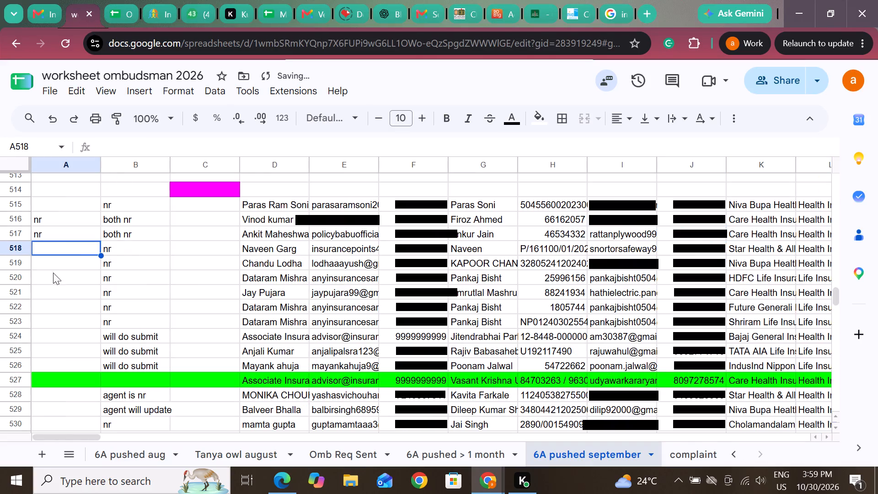
click(149, 245)
click(313, 250)
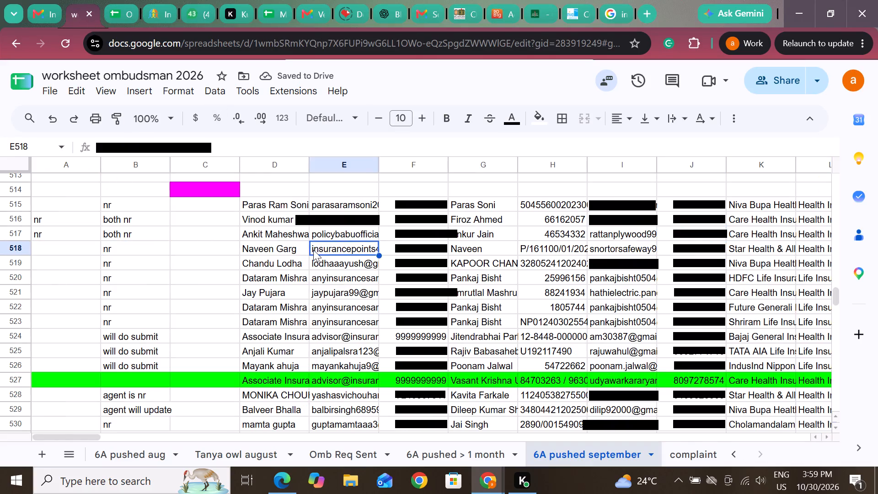
click(449, 247)
click(482, 248)
click(562, 247)
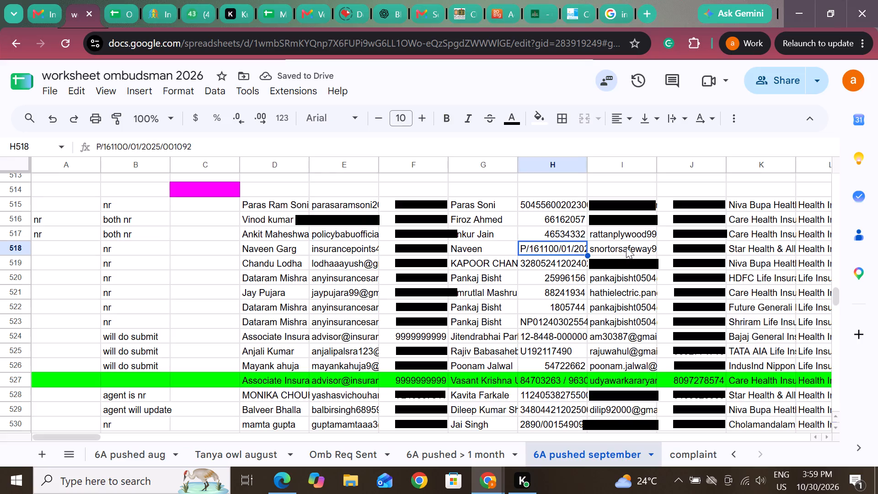
click(626, 247)
click(676, 246)
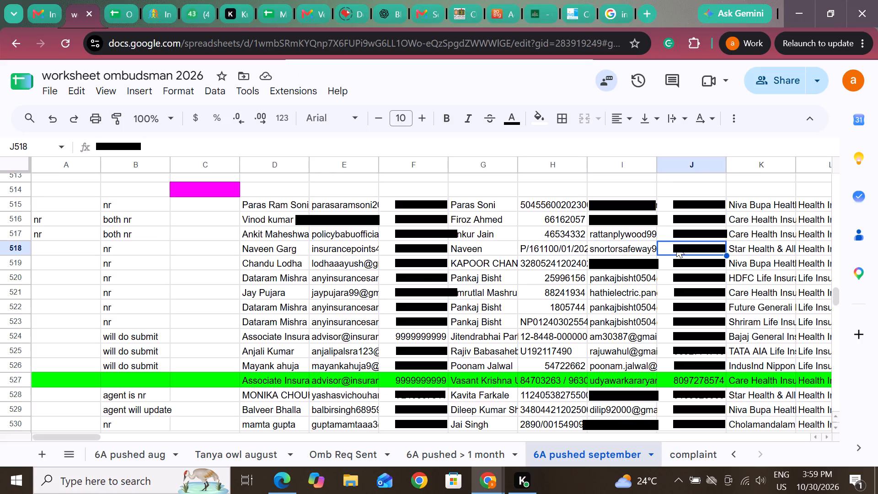
key(ctrl+c)
key(ctrl+c)
key(ctrl+c)
click(159, 20)
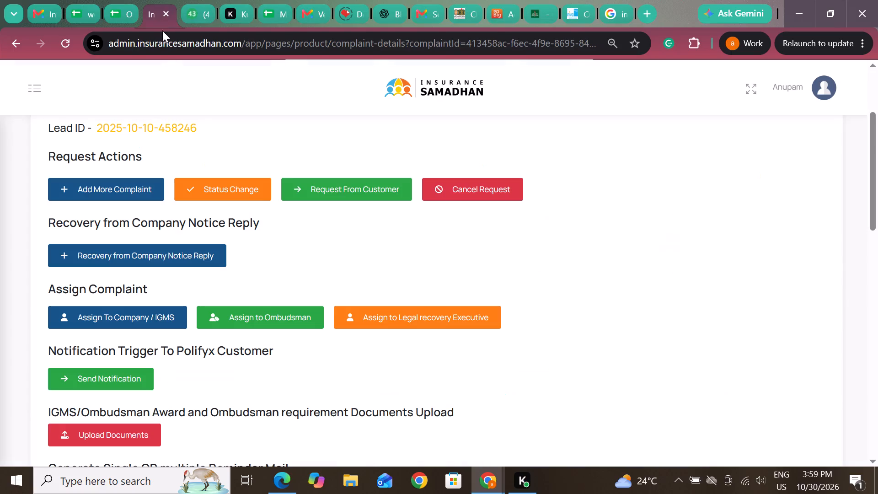
scroll(14, 155, up, 11)
click(39, 129)
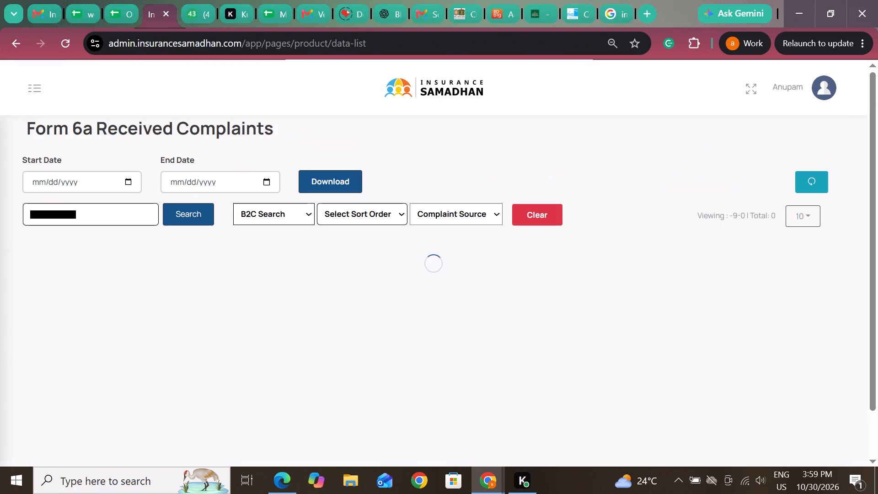
triple_click(72, 216)
key(ctrl+v)
click(201, 209)
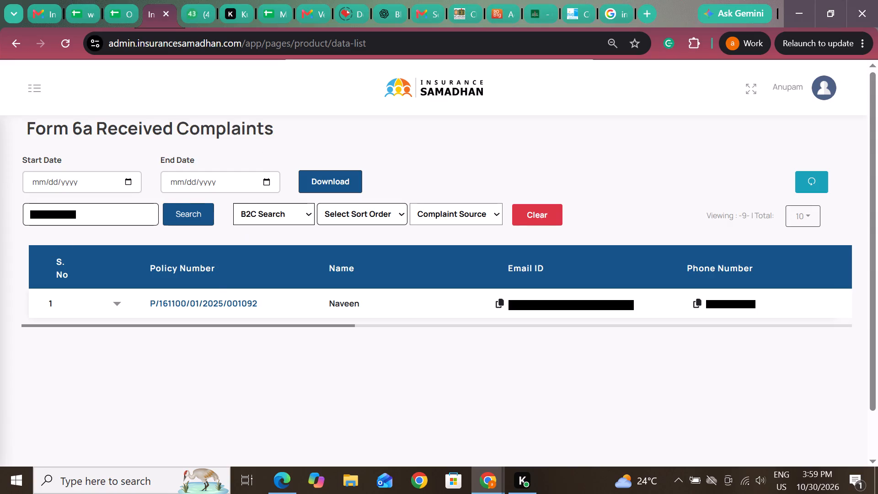
Review the communication log of the found Star Health complaint, close the log and collapse the complaint's action row.
scroll(262, 304, left, 3)
click(363, 299)
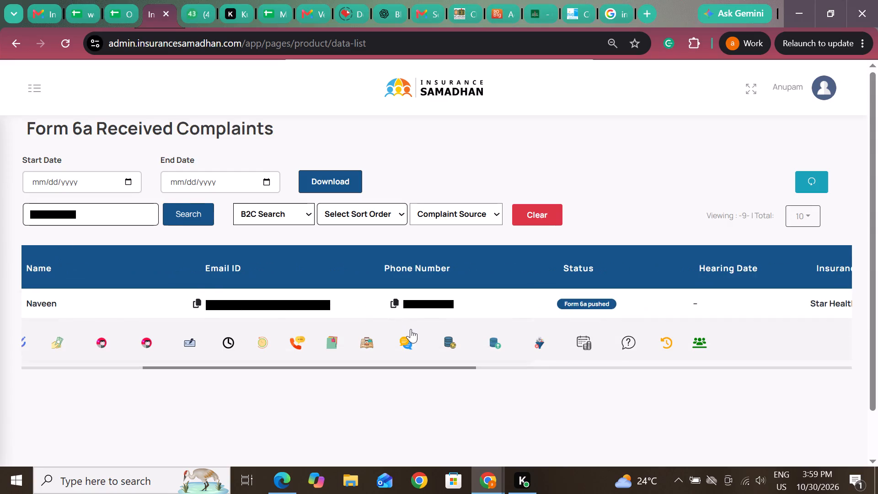
click(406, 338)
scroll(192, 252, up, 7)
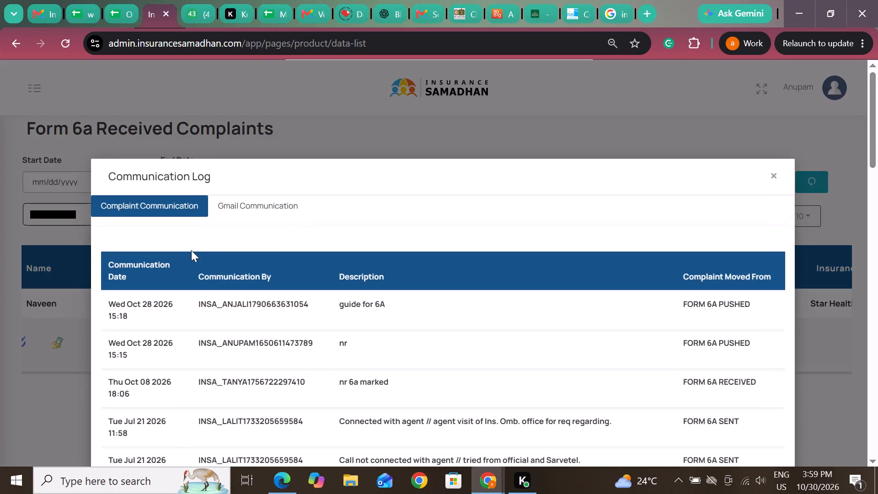
click(168, 95)
scroll(183, 296, right, 1)
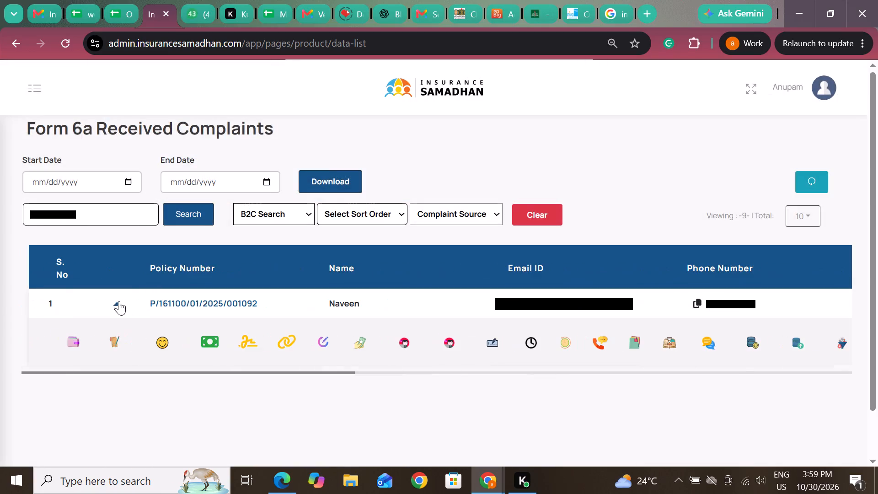
click(119, 301)
scroll(263, 306, left, 3)
click(296, 305)
click(327, 341)
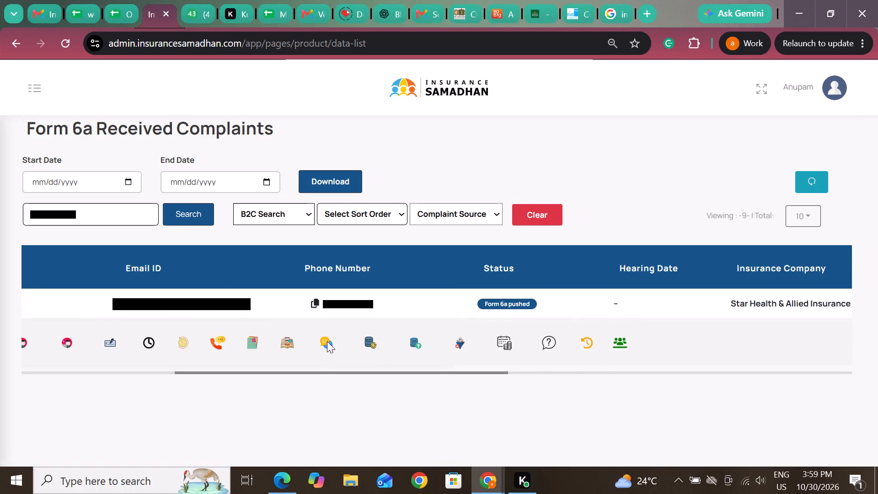
click(211, 119)
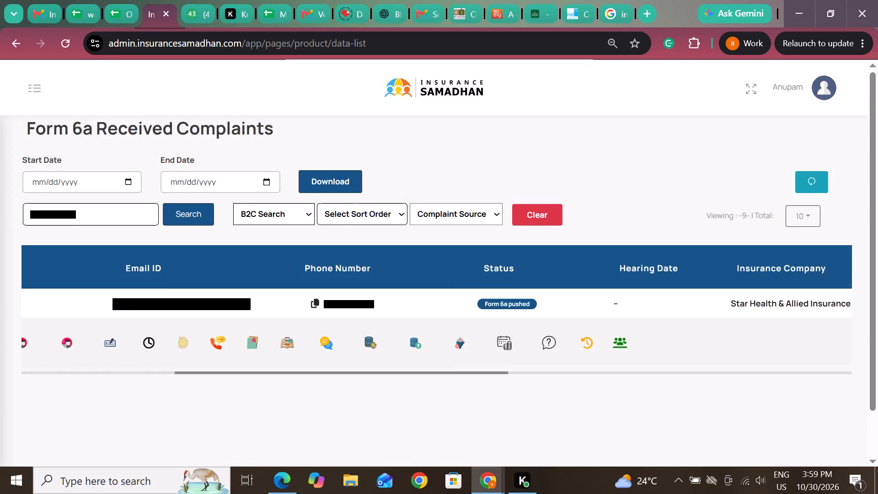
scroll(166, 292, right, 4)
click(125, 298)
Copy the customer's phone number from the Star Health complaint and call it from the Smartflo dialer.
scroll(284, 302, left, 1)
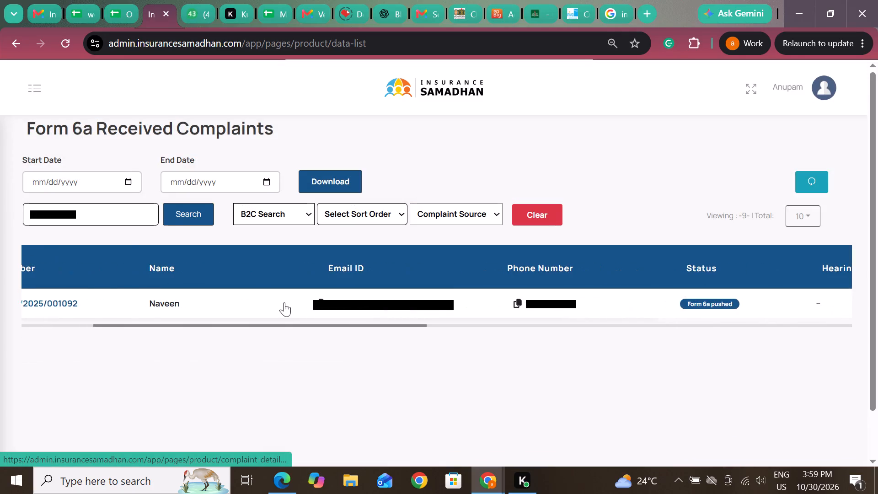
scroll(284, 302, left, 1)
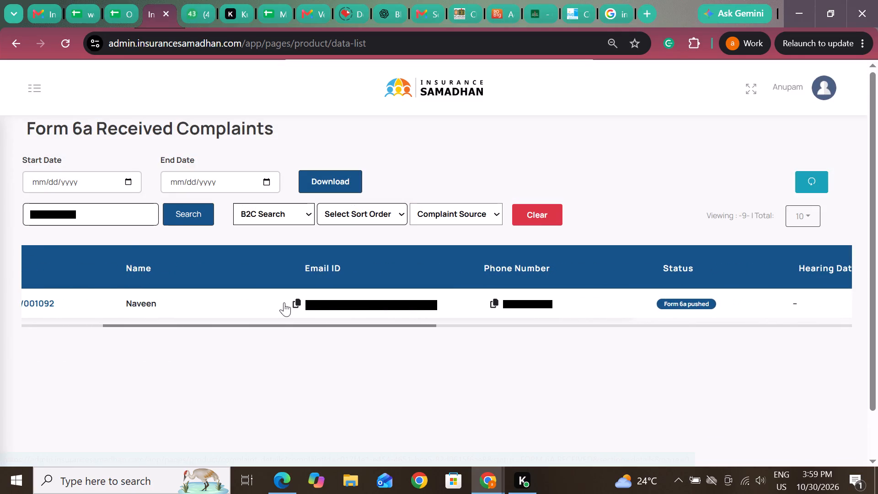
scroll(343, 304, left, 1)
click(387, 304)
scroll(386, 304, left, 1)
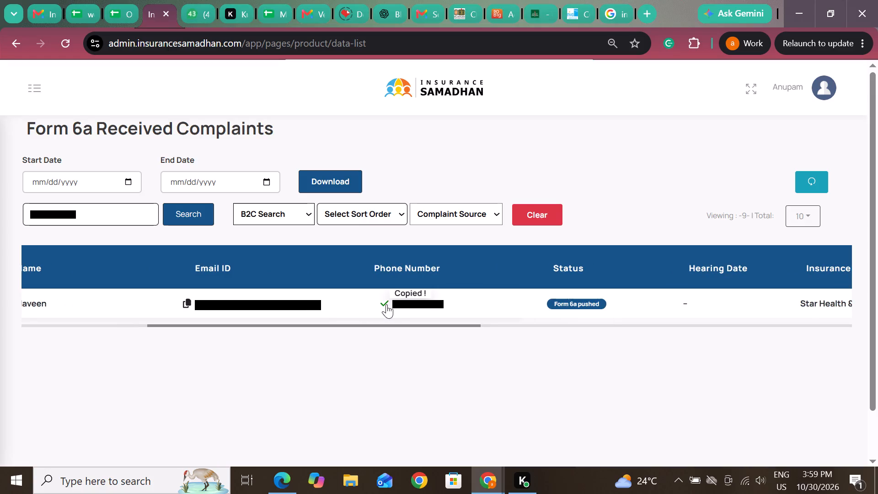
scroll(386, 304, left, 1)
click(500, 20)
double_click(429, 142)
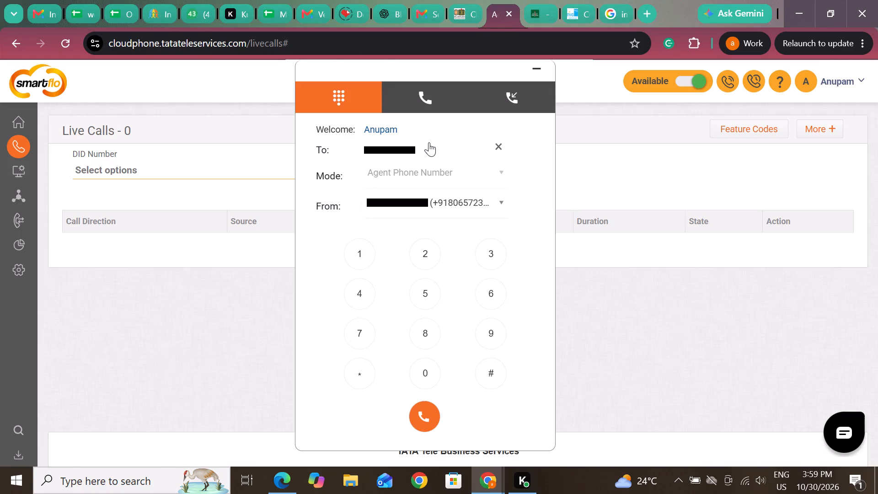
double_click(427, 149)
key(ctrl+v)
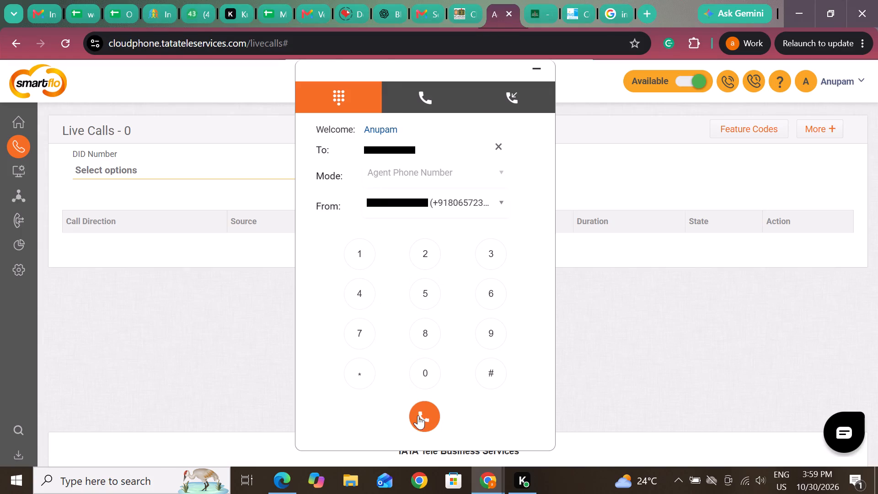
click(418, 415)
scroll(247, 78, up, 6)
Return to the called customer's complaint in the Form 6a Received Complaints list of the Insurance Samadhan admin site.
click(159, 21)
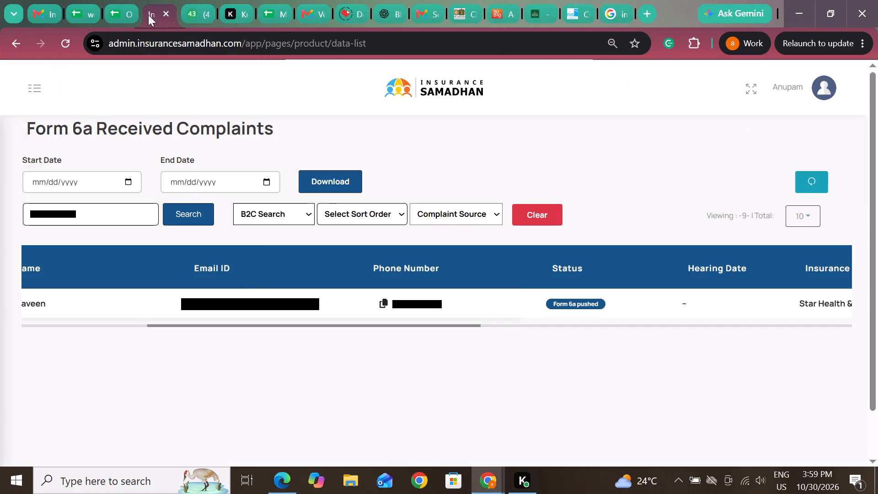
scroll(248, 290, right, 1)
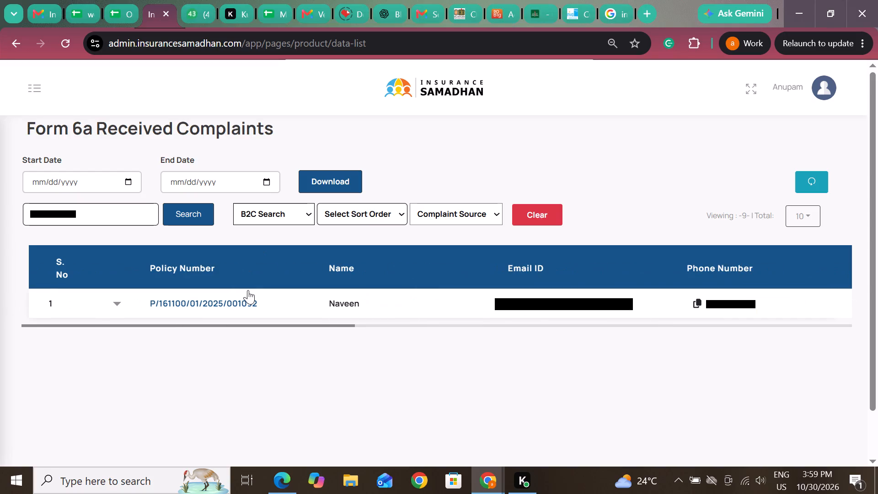
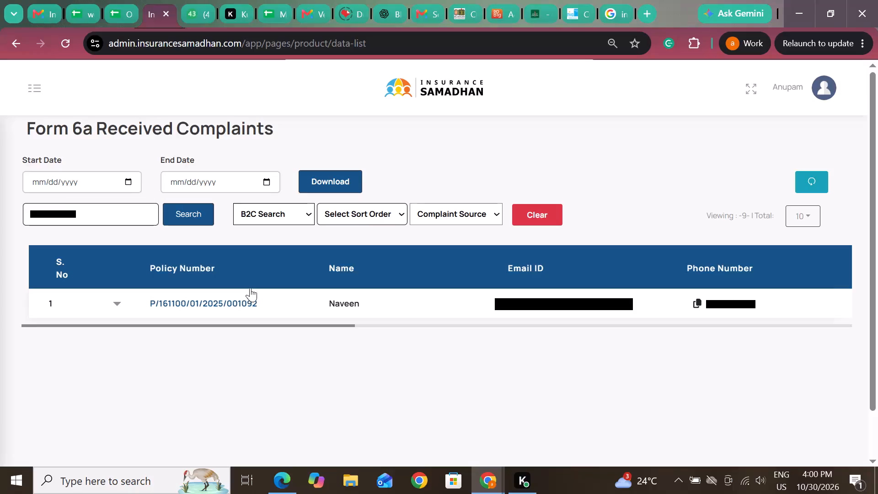
Add the comment "nr" to the Star Health complaint's communication log, save it and close the log.
scroll(374, 315, left, 1)
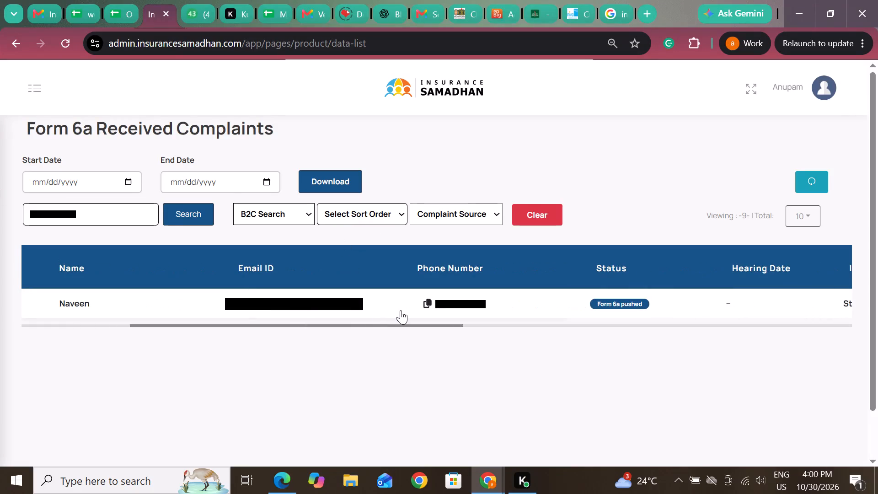
scroll(401, 310, left, 1)
click(401, 310)
click(435, 342)
scroll(347, 358, down, 6)
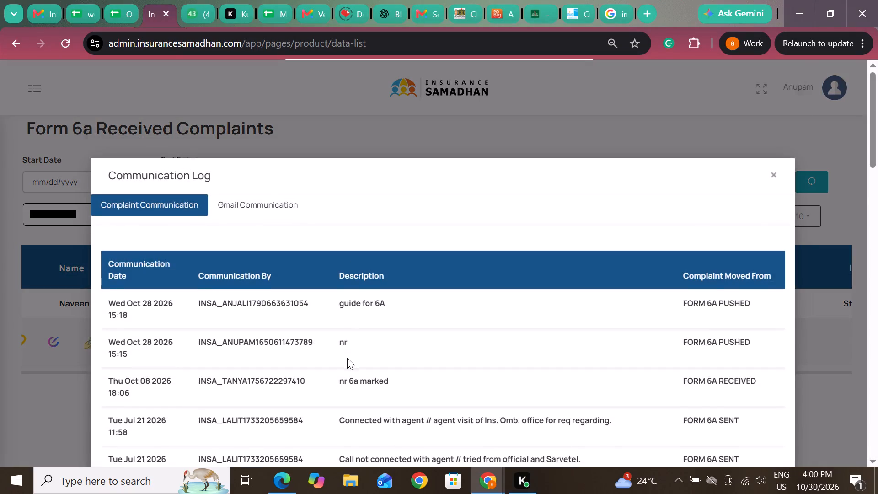
scroll(347, 358, down, 4)
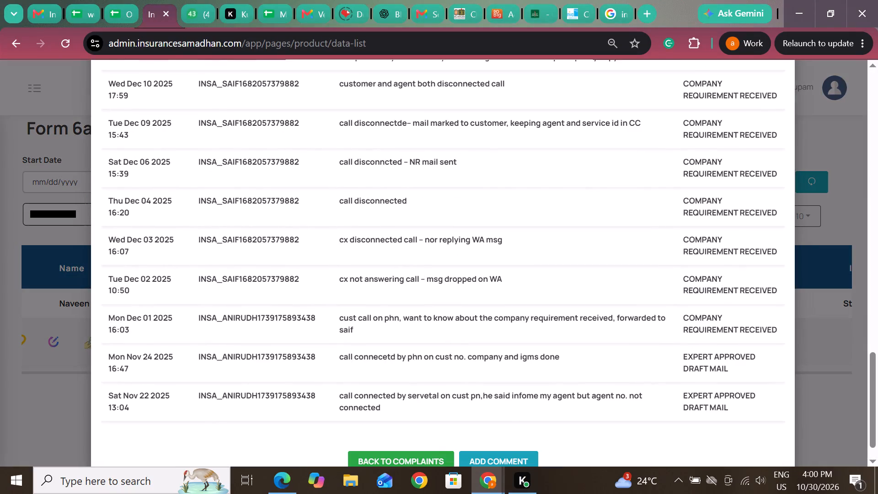
click(511, 432)
click(382, 344)
key(n)
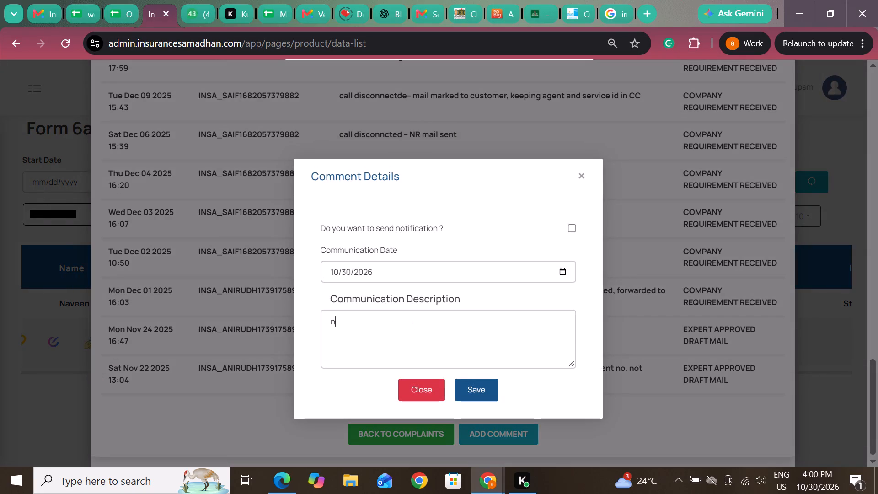
key(r)
click(482, 388)
scroll(277, 197, up, 16)
scroll(273, 233, up, 6)
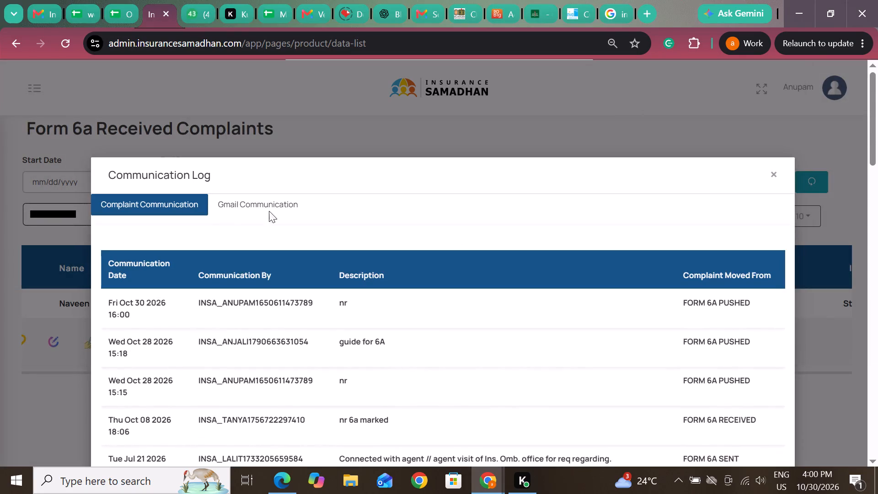
click(239, 85)
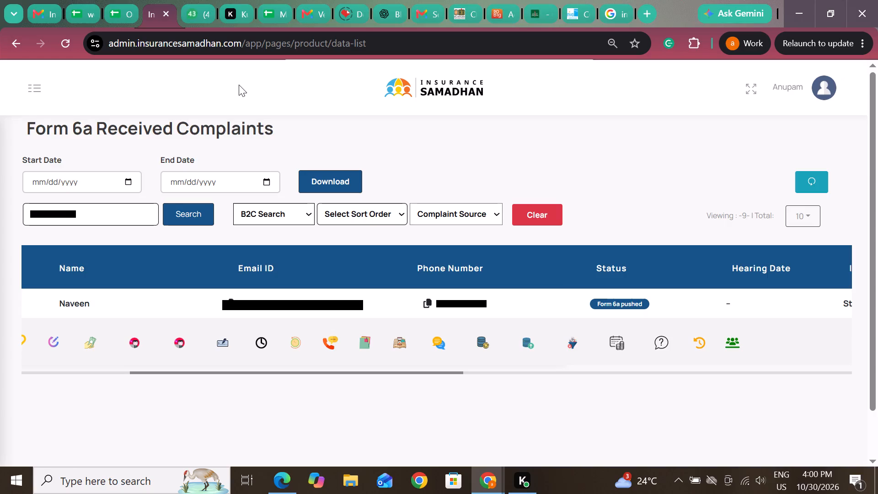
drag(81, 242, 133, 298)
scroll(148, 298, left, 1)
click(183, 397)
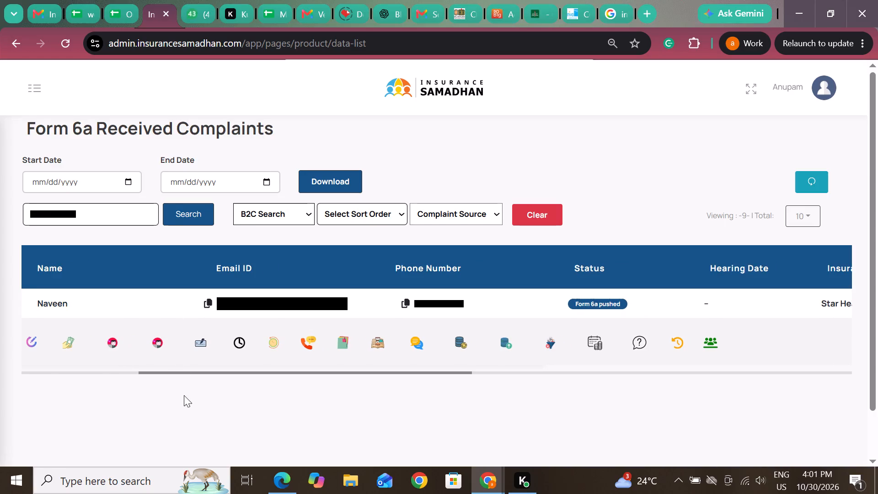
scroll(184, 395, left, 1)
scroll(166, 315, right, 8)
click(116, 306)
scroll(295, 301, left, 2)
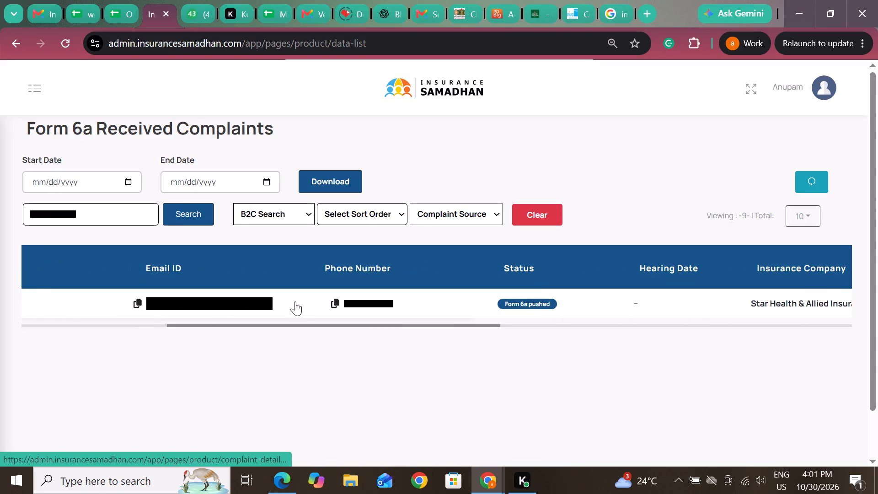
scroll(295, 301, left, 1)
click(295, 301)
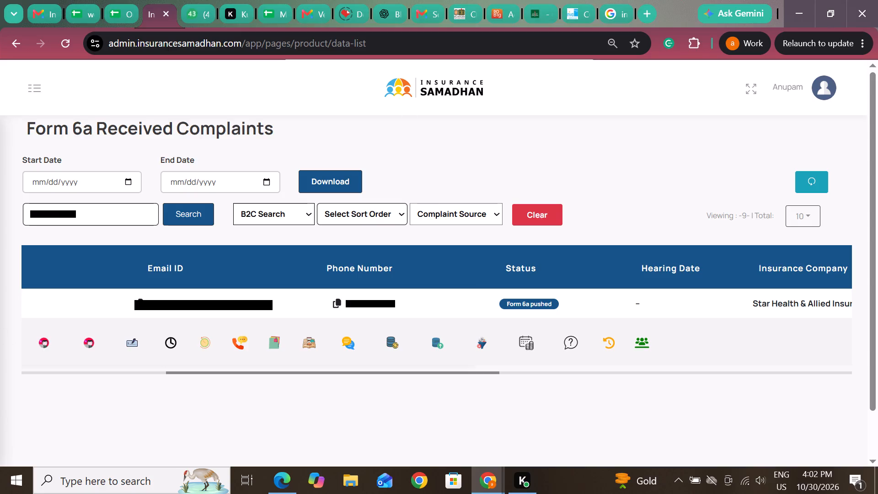
Recheck the latest entries in the Star Health complaint's communication log and close the log.
scroll(278, 307, right, 1)
scroll(279, 308, left, 1)
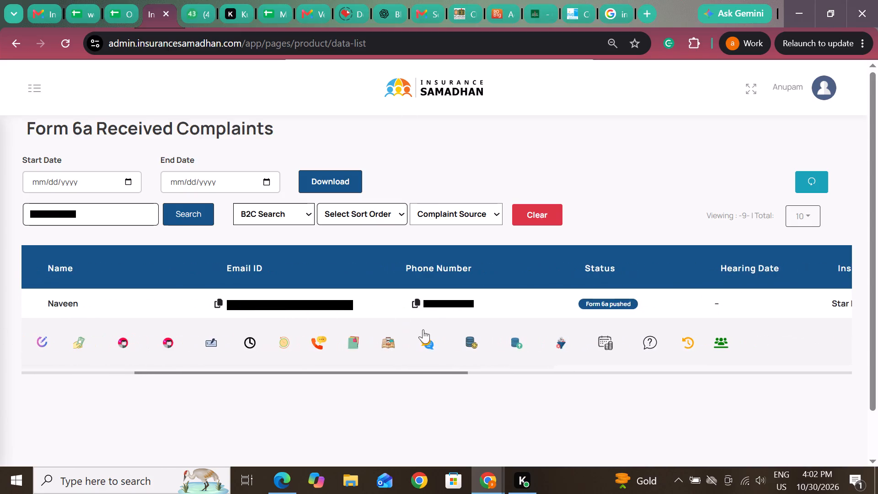
scroll(423, 329, left, 1)
click(425, 339)
scroll(285, 270, up, 7)
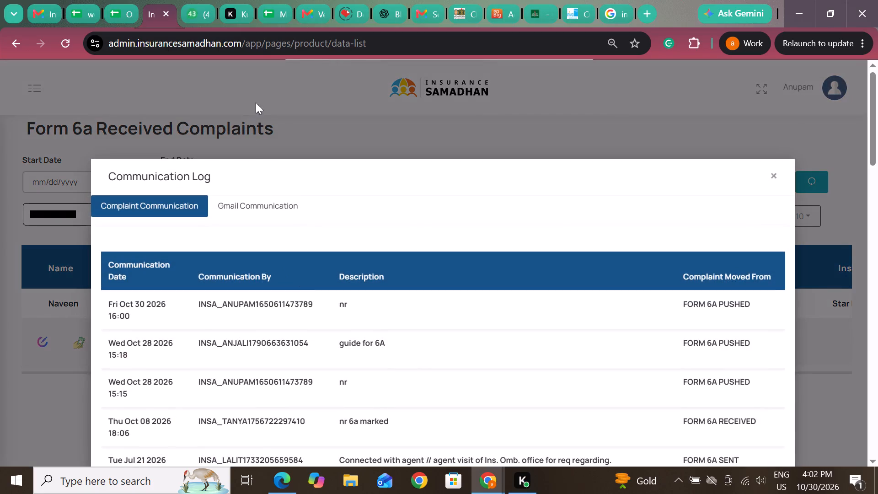
click(256, 102)
Enter "nr" in column A of row 518 on the 6A pushed september sheet of worksheet ombudsman 2026.
click(71, 24)
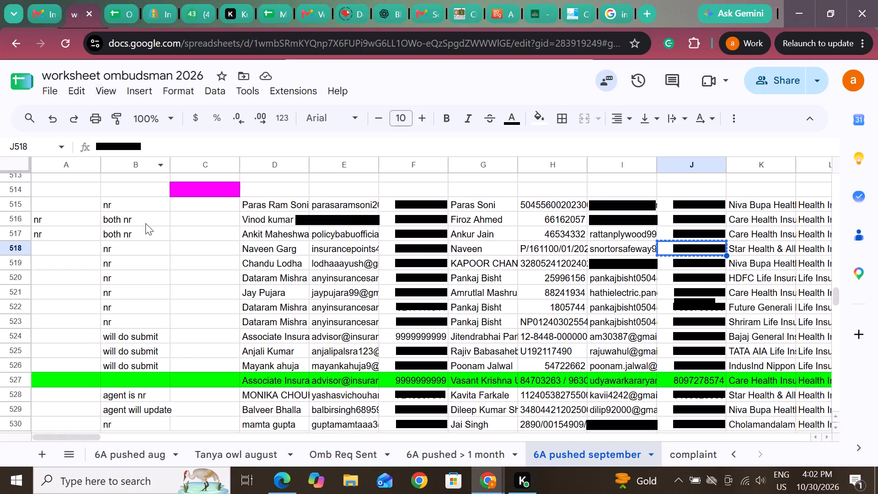
click(59, 245)
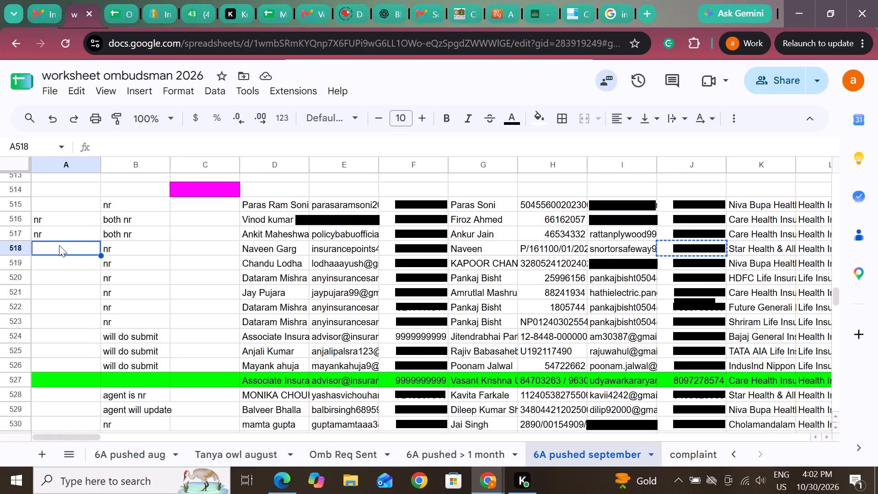
key(n)
key(r)
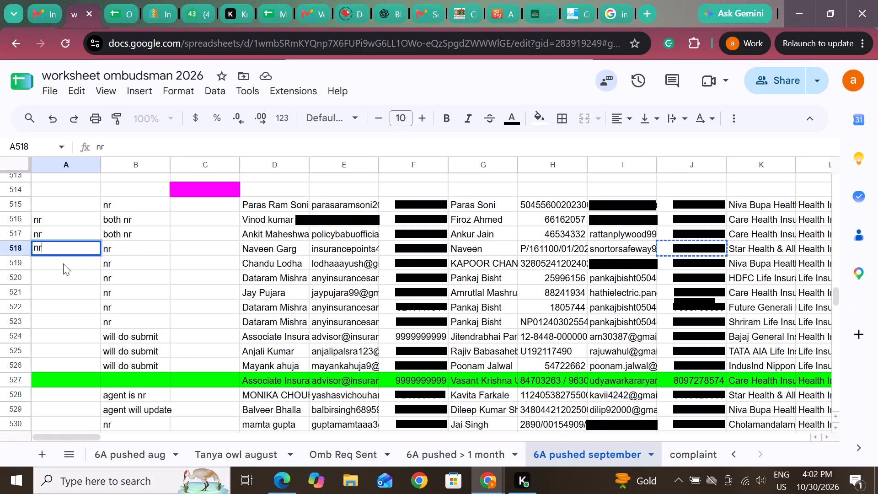
click(63, 270)
Copy the customer phone number from row 519 of the 6A pushed september sheet and search Form 6a Received Complaints for it.
click(304, 261)
click(461, 262)
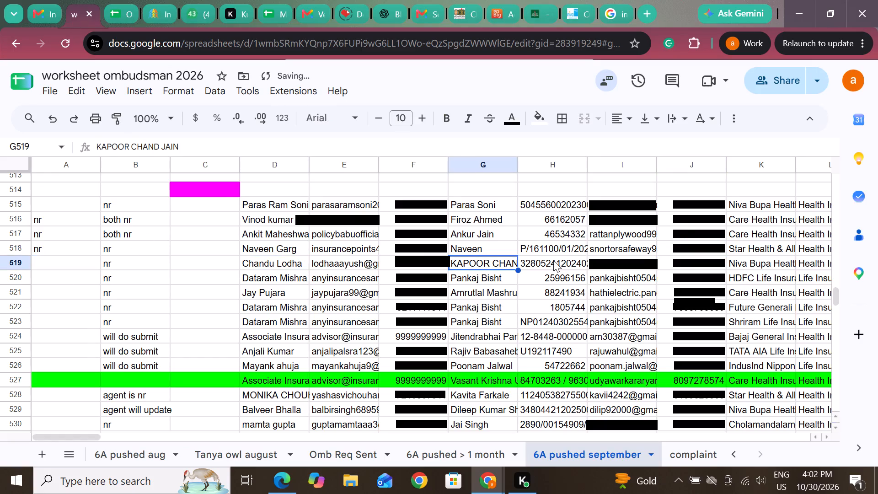
click(553, 260)
click(591, 260)
click(668, 261)
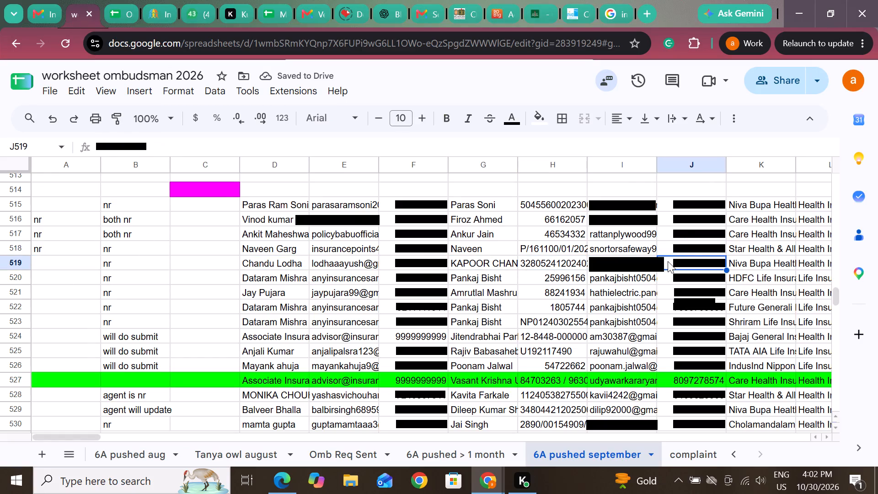
key(ctrl+c)
key(ctrl+c)
click(157, 16)
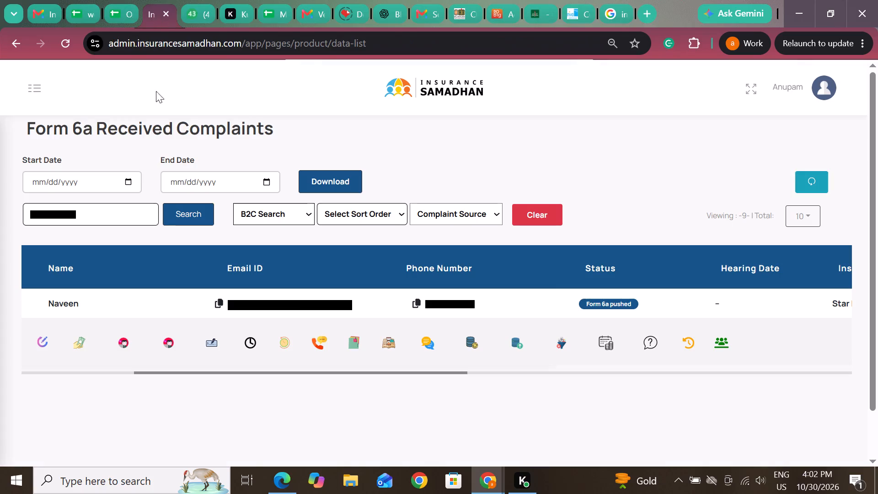
double_click(110, 215)
key(ctrl+v)
click(166, 208)
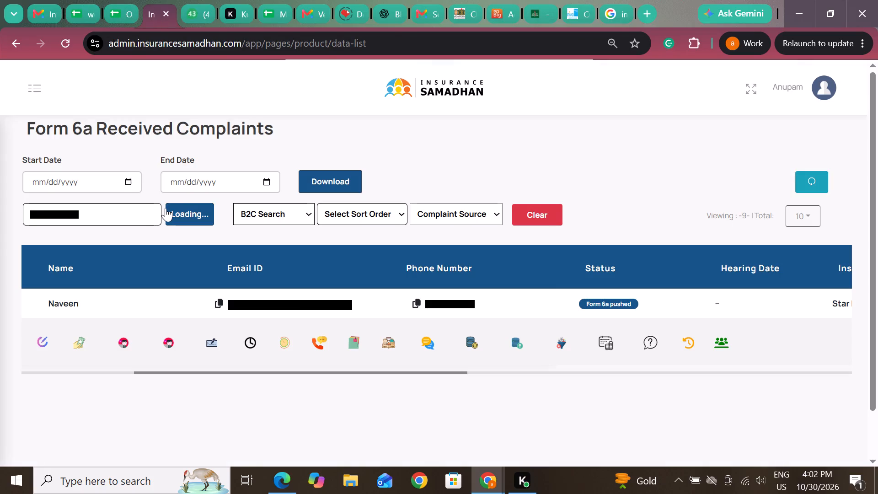
Copy the customer's phone number from the found Niva Bupa complaint and call it from the Smartflo dialer.
scroll(311, 295, right, 3)
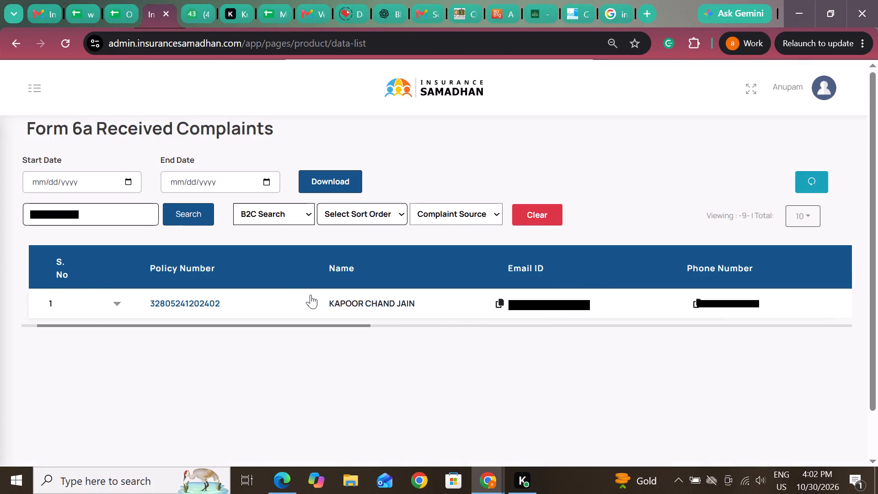
scroll(311, 295, right, 2)
scroll(311, 295, left, 2)
click(409, 303)
scroll(440, 0, left, 1)
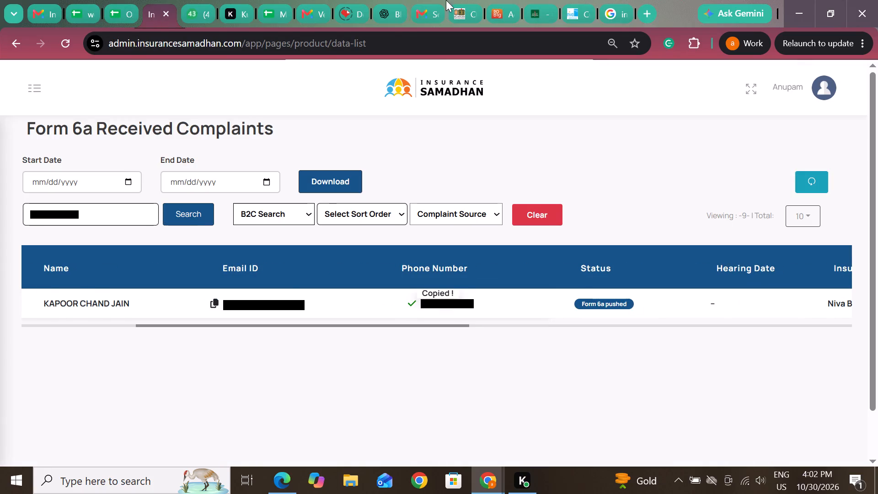
scroll(522, 8, left, 1)
click(504, 14)
scroll(489, 100, left, 1)
ctrl+double_click(446, 152)
key(ctrl+v)
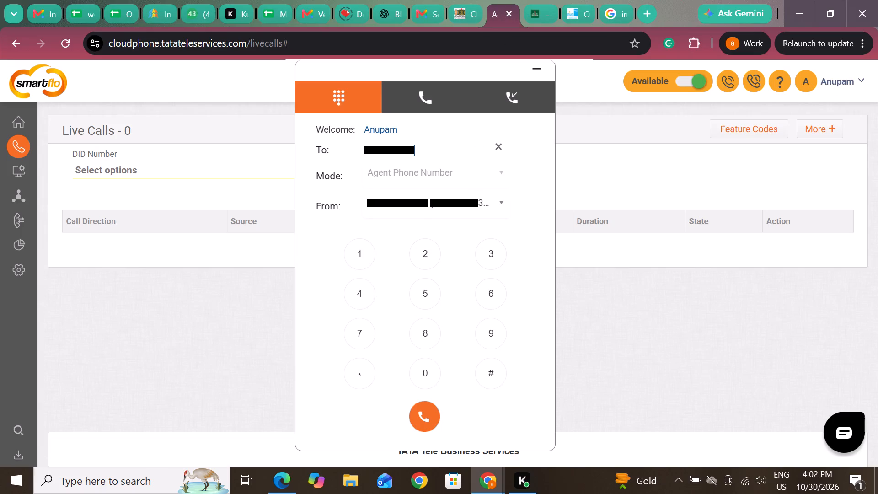
click(431, 415)
scroll(589, 138, up, 6)
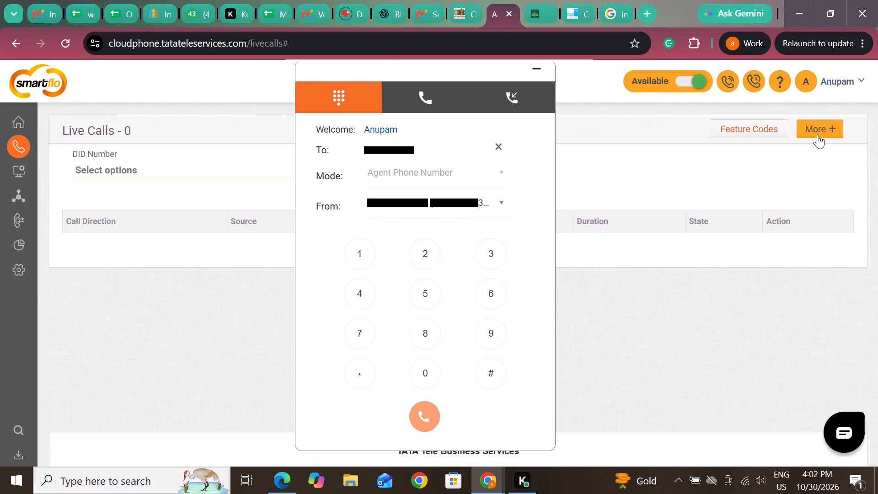
click(812, 130)
click(813, 130)
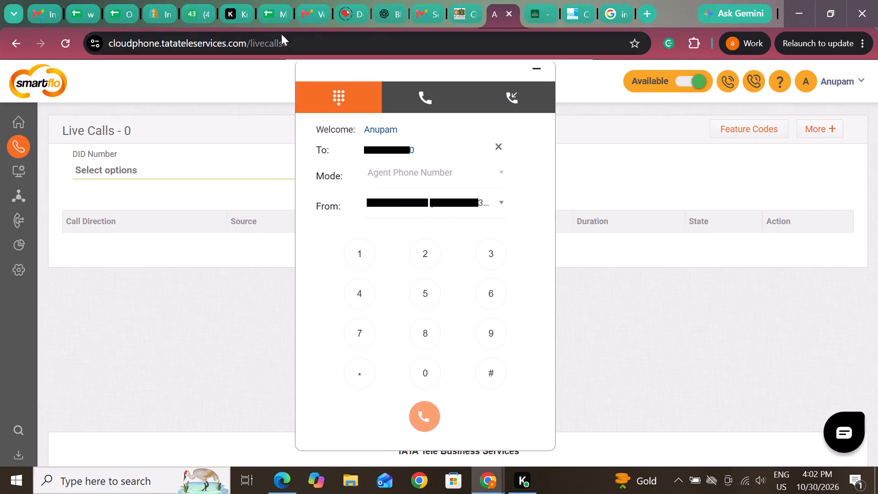
Return to the called customer's complaint in the Form 6a Received Complaints list of the Insurance Samadhan admin site.
click(151, 15)
scroll(181, 295, right, 3)
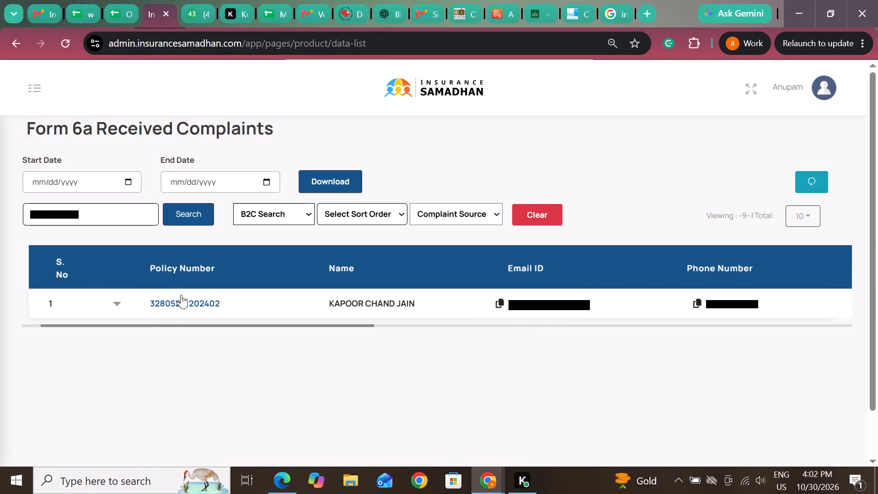
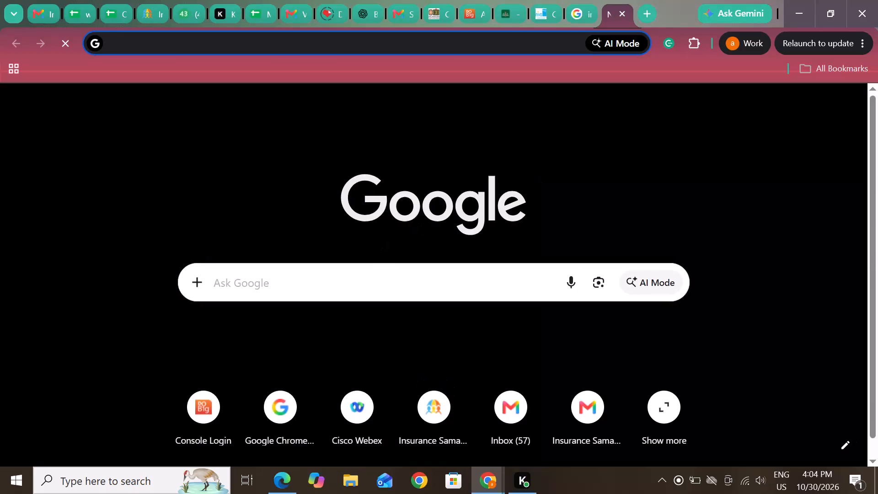
Search Google for "indian bank".
click(378, 274)
text(ins)
key(BackSpace)
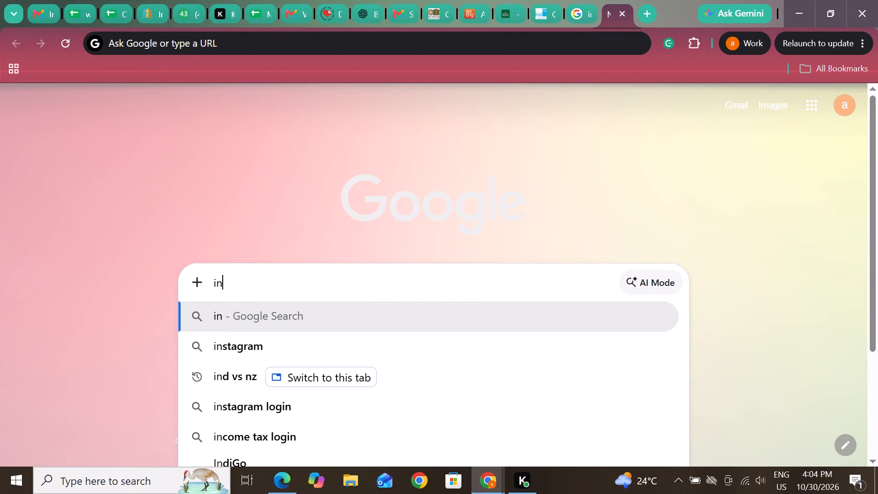
text(dian)
key(space)
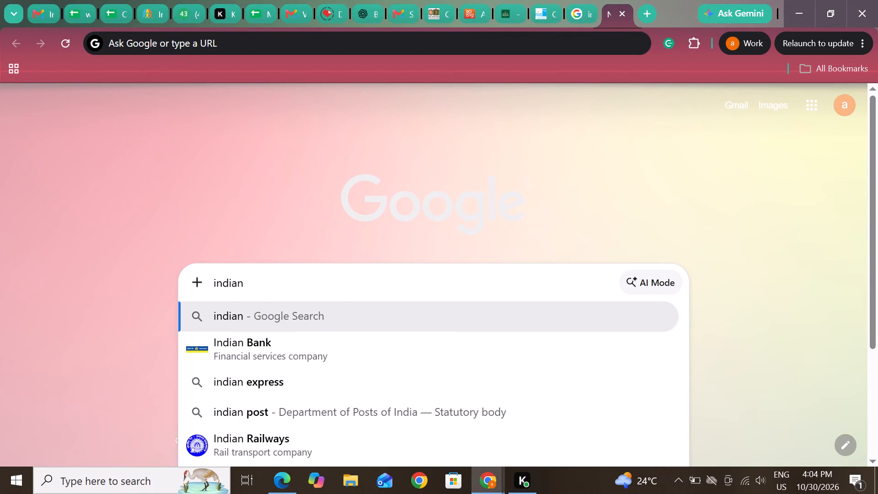
click(337, 357)
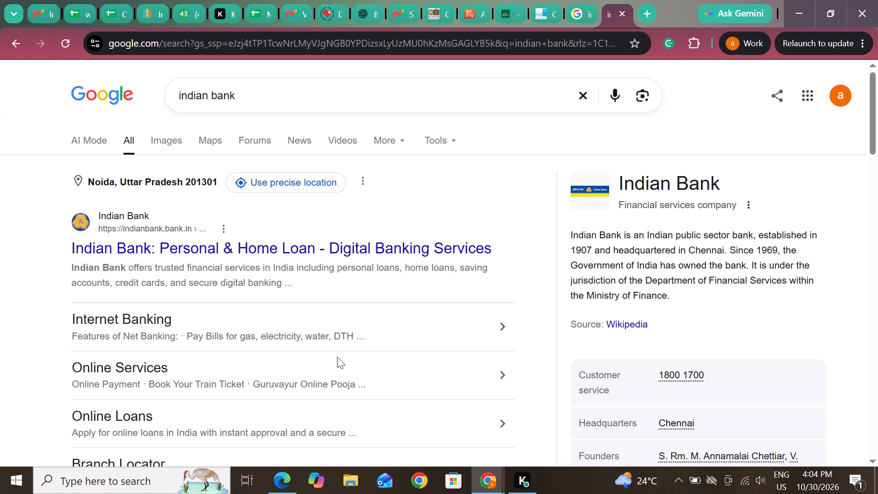
Refine the Google search to "indian bank in aligarh near me".
drag(248, 275, 260, 269)
click(254, 101)
key(space)
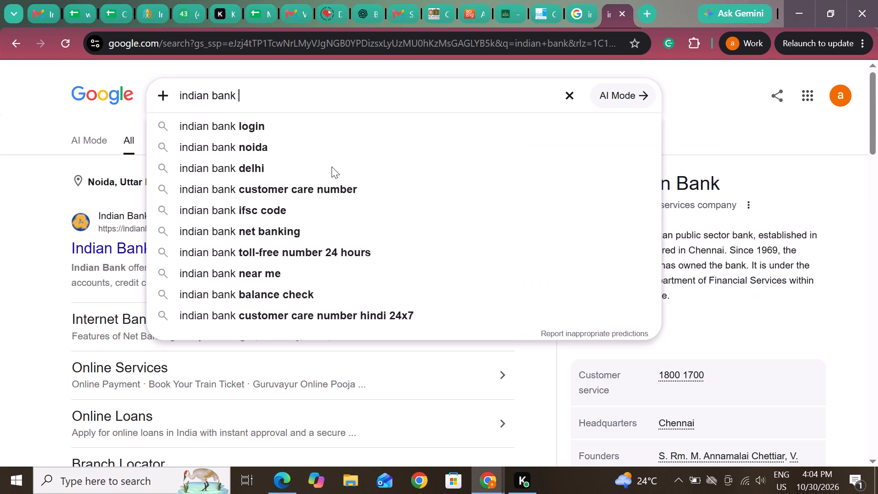
key(i)
text(n alig)
key(a)
key(r)
key(h)
click(332, 150)
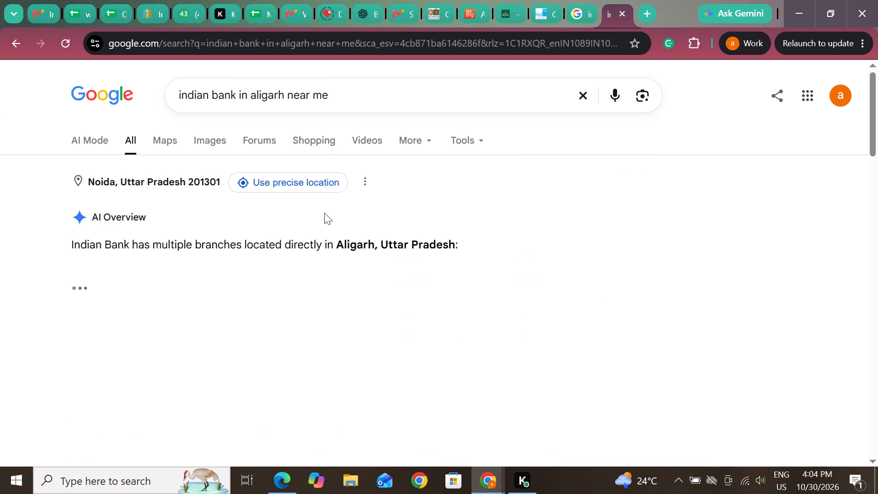
Expand the AI Overview of Indian Bank branches in Aligarh and examine the branch names, addresses and IFSC codes.
click(385, 310)
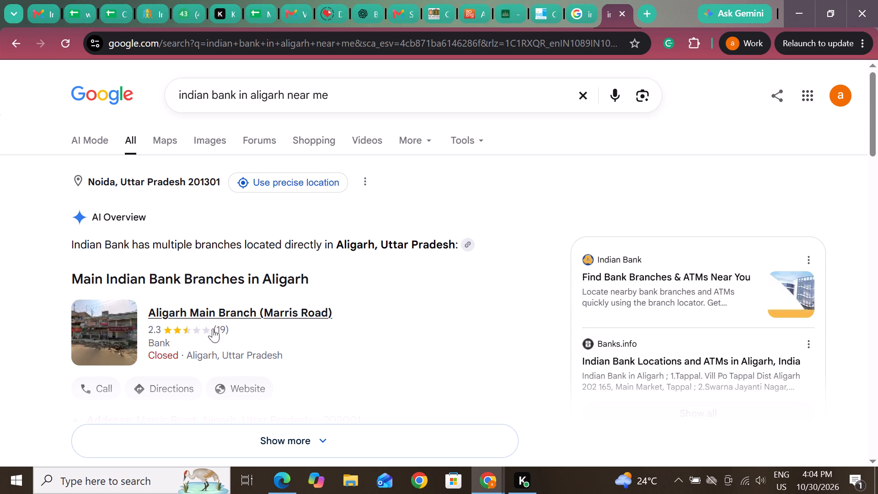
scroll(217, 328, down, 2)
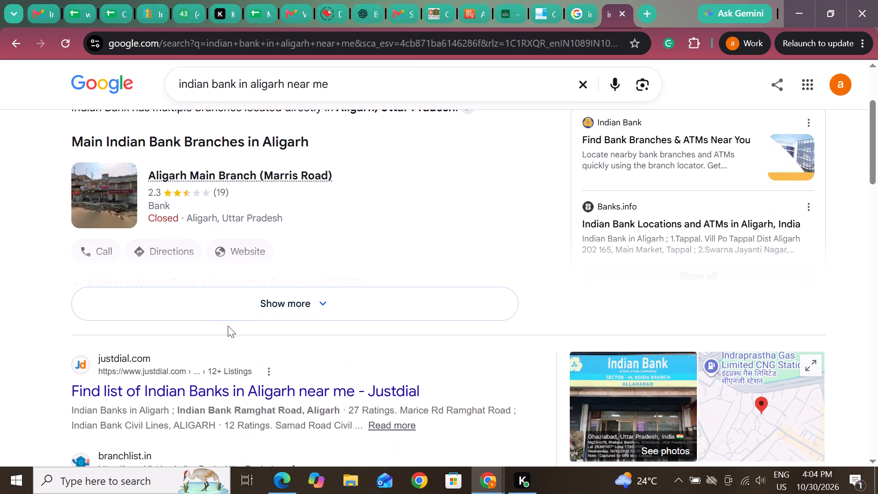
click(228, 317)
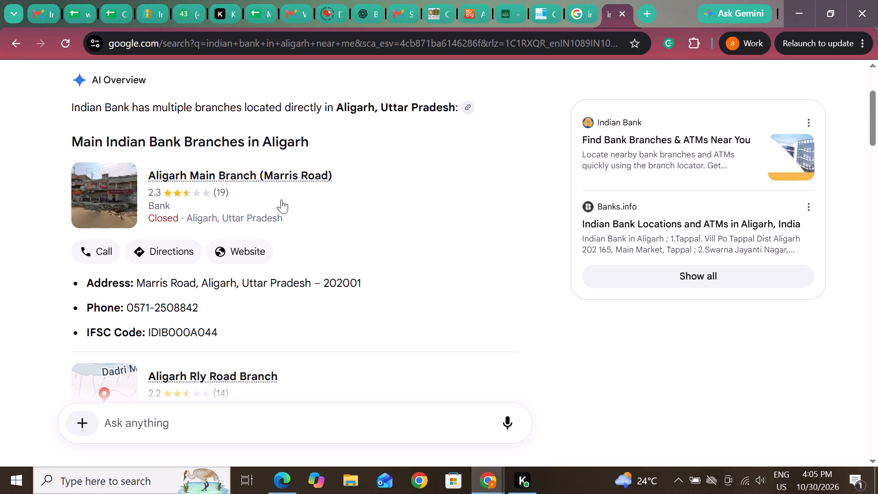
scroll(281, 199, down, 3)
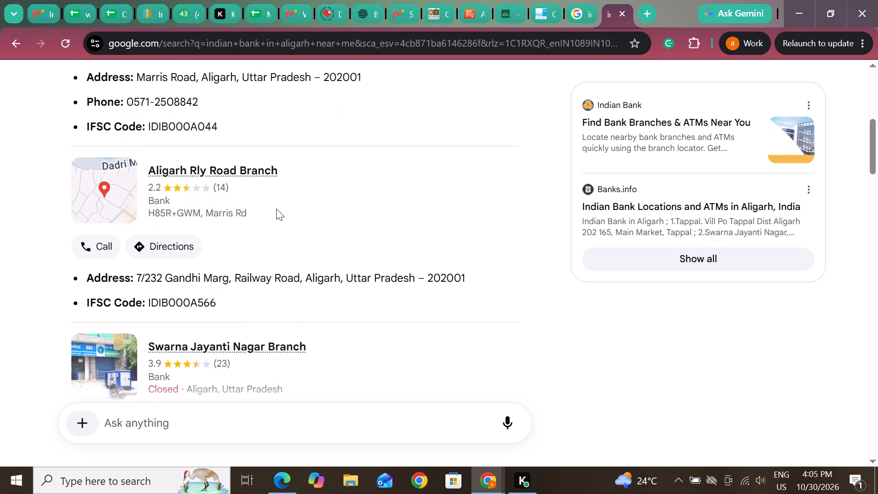
scroll(276, 209, down, 2)
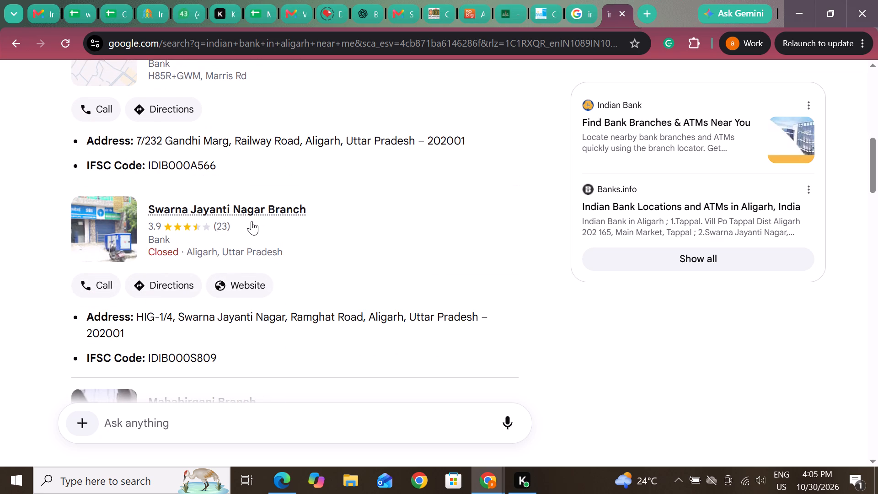
scroll(252, 221, down, 1)
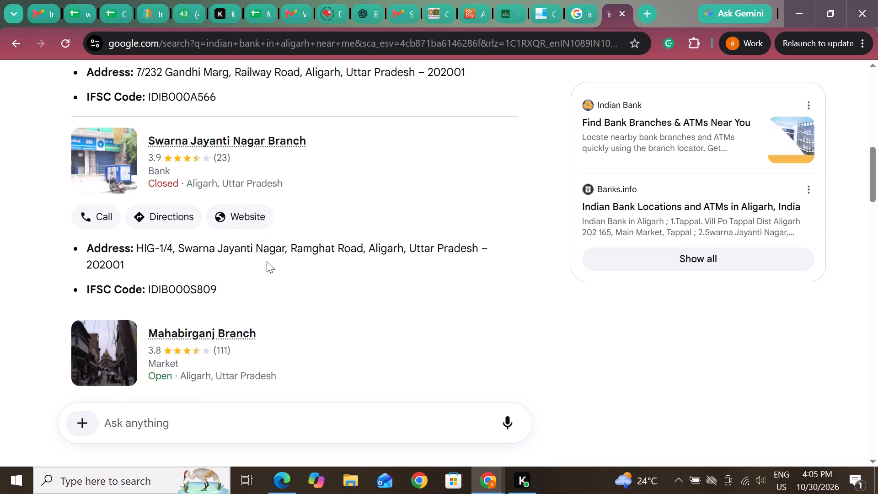
scroll(282, 260, down, 2)
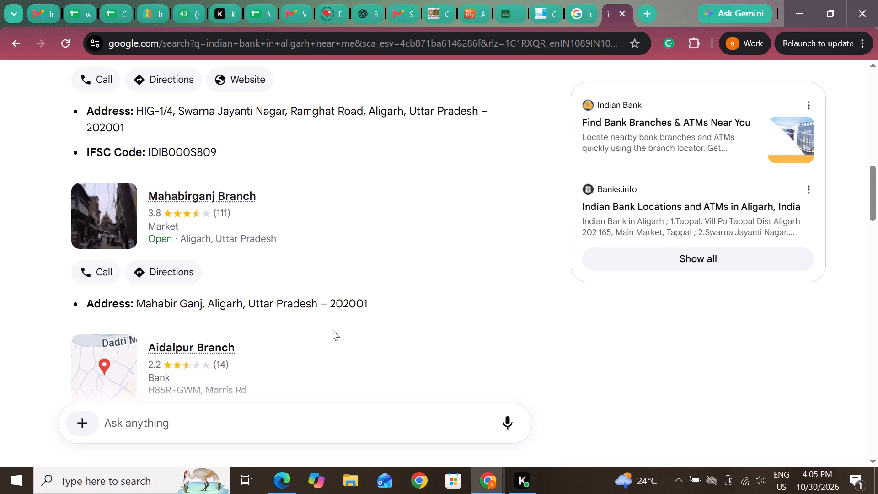
Return to the Form 6a Received Complaints list of the Insurance Samadhan admin site.
click(144, 8)
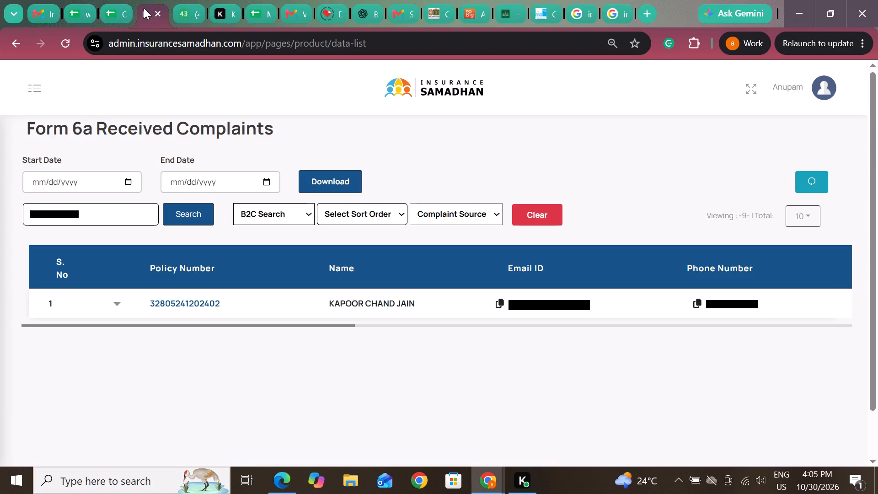